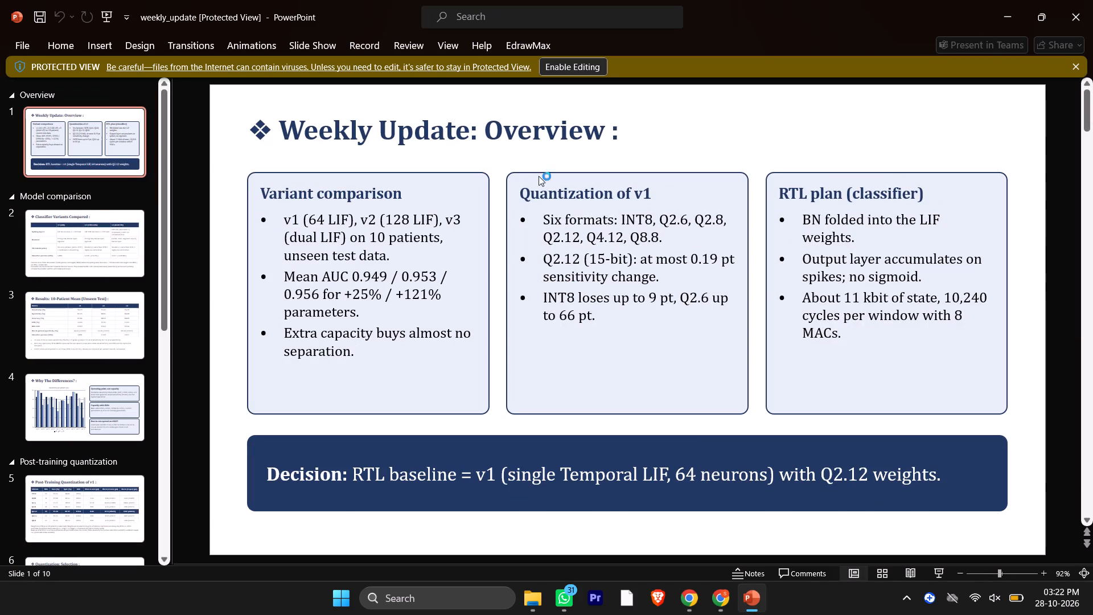
click(572, 67)
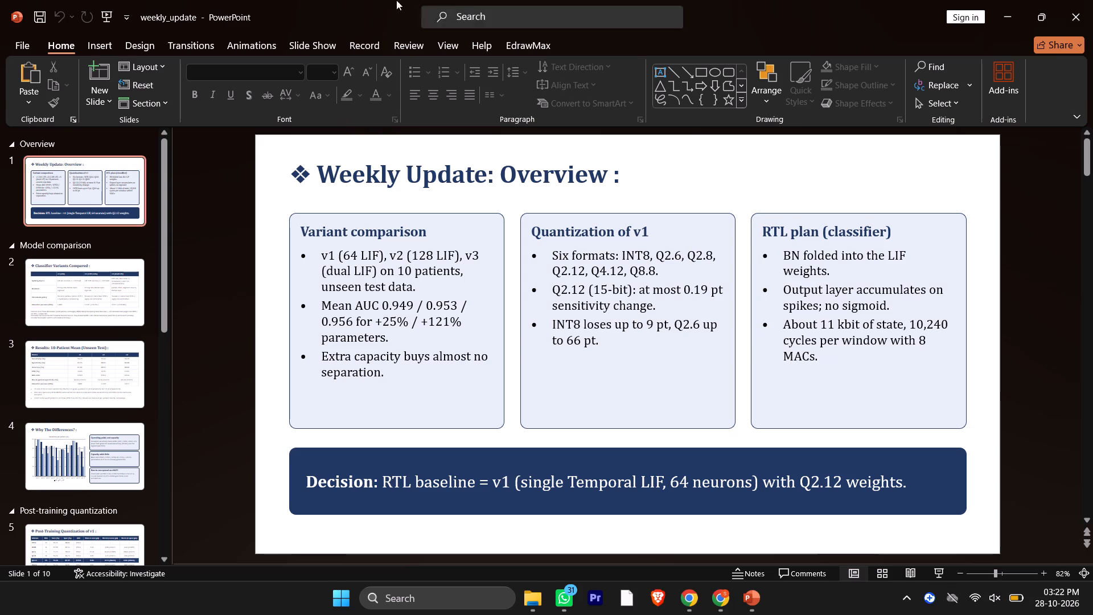
Delete the Decision banner beneath the three cards on slide 1, including both its text and its dark blue box.
click(372, 471)
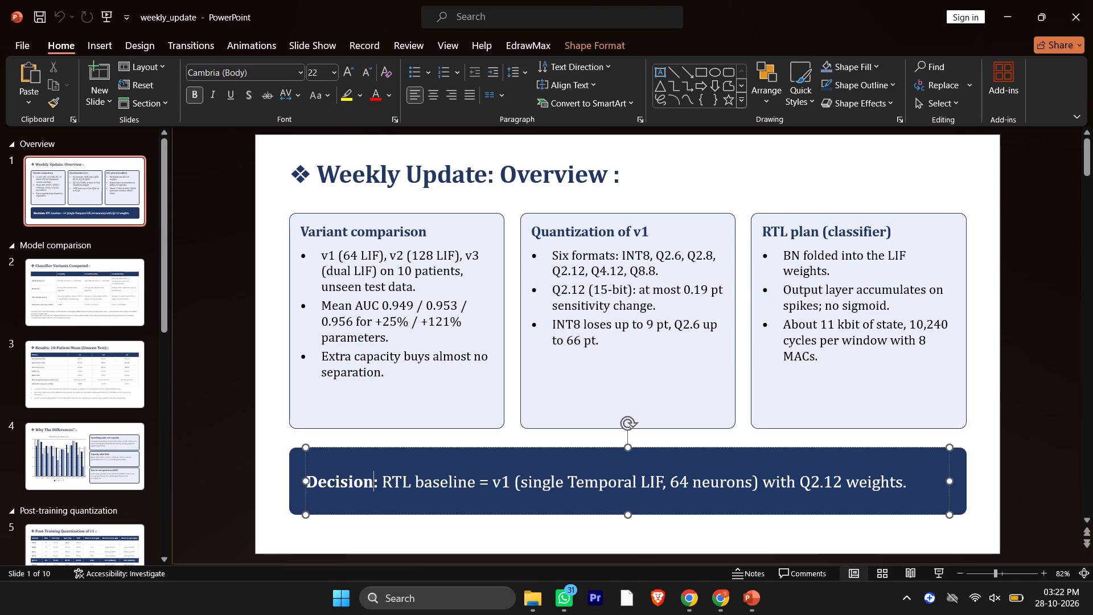
key(BackSpace)
key(BackSpace)
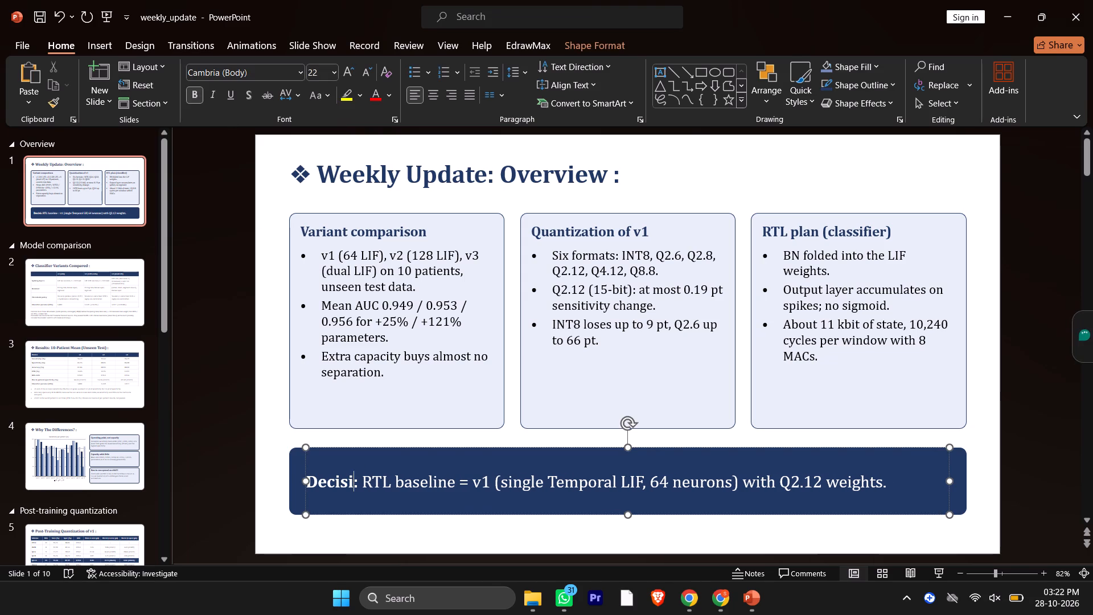
key(ctrl+a)
key(BackSpace)
click(386, 479)
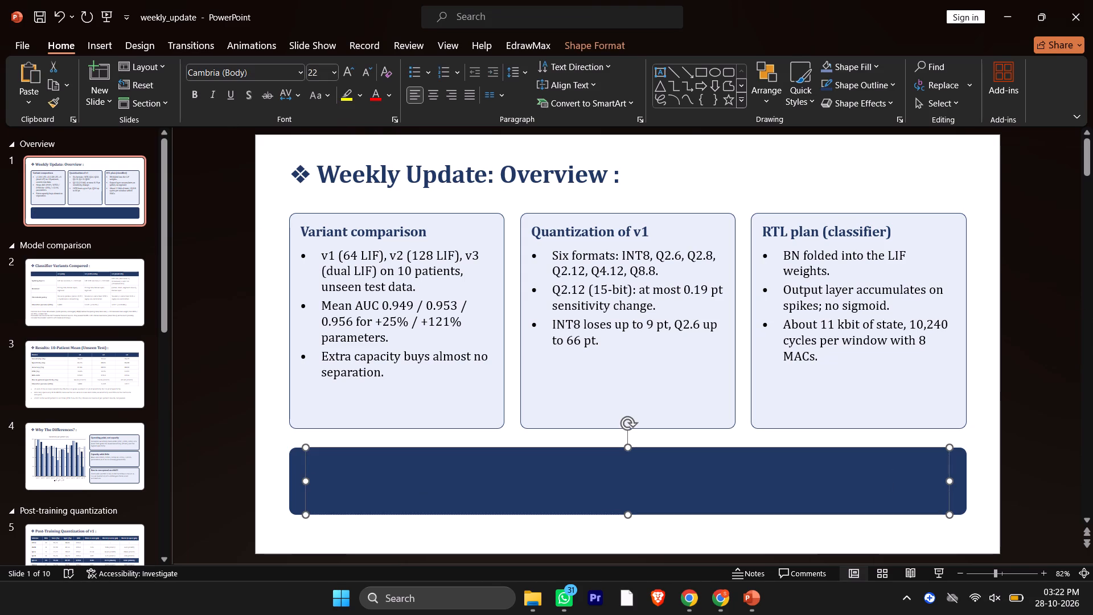
click(354, 484)
click(218, 469)
click(302, 464)
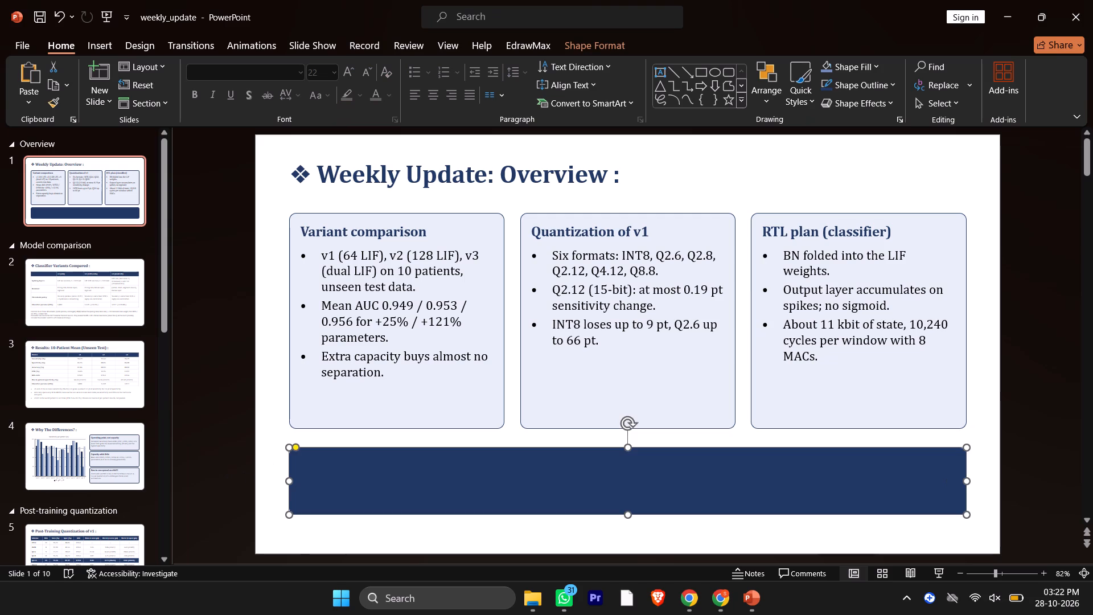
key(BackSpace)
Delete the whole RTL plan (classifier) card from slide 1, including its heading, bullet text and background box.
click(797, 333)
key(BackSpace)
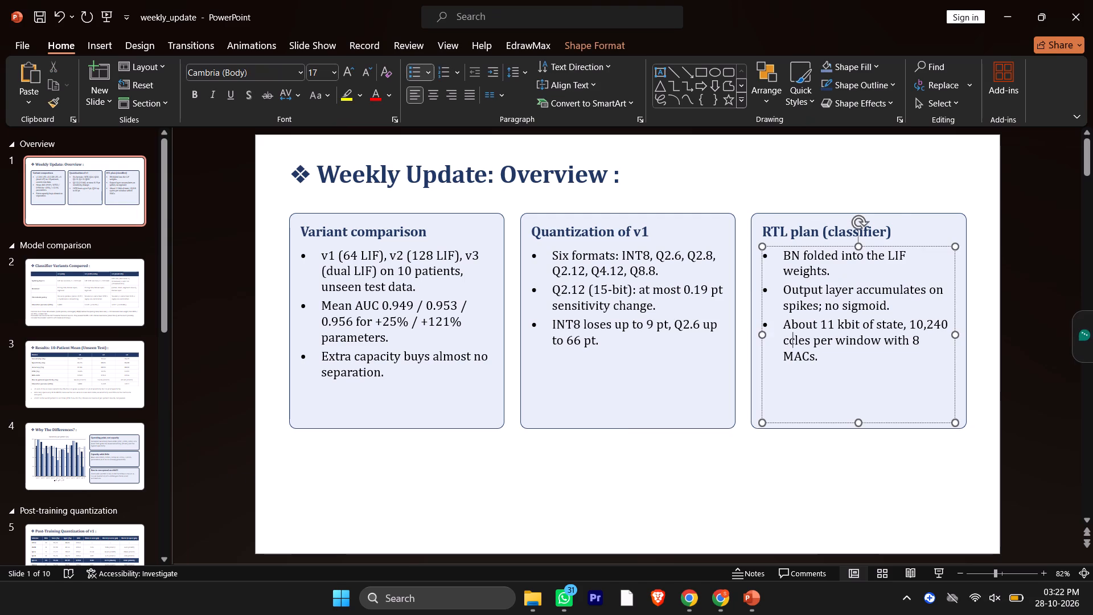
click(900, 223)
key(BackSpace)
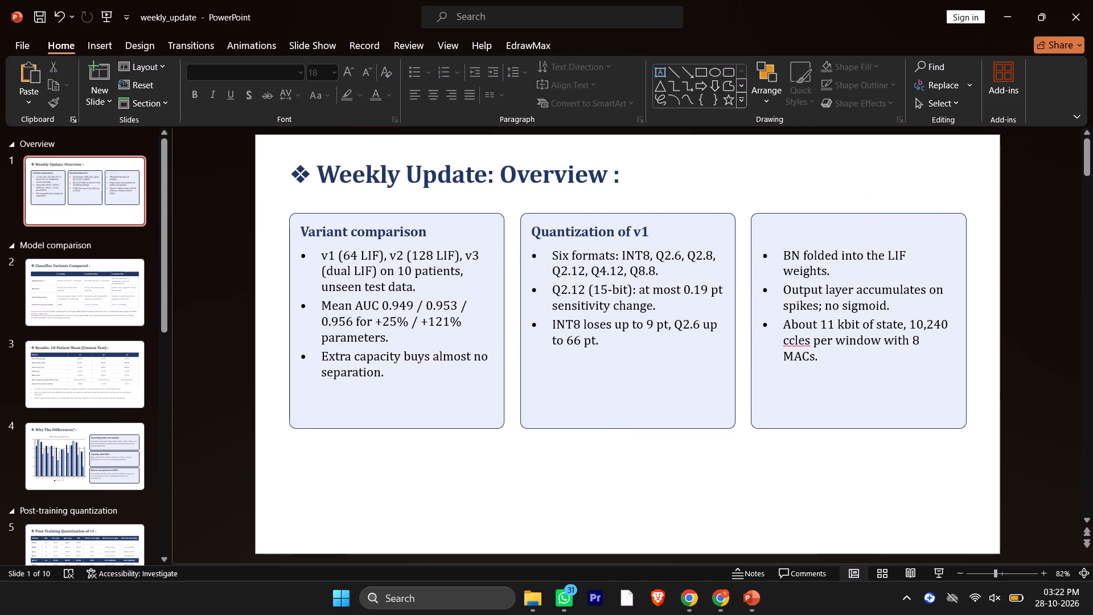
click(870, 325)
key(ctrl+a)
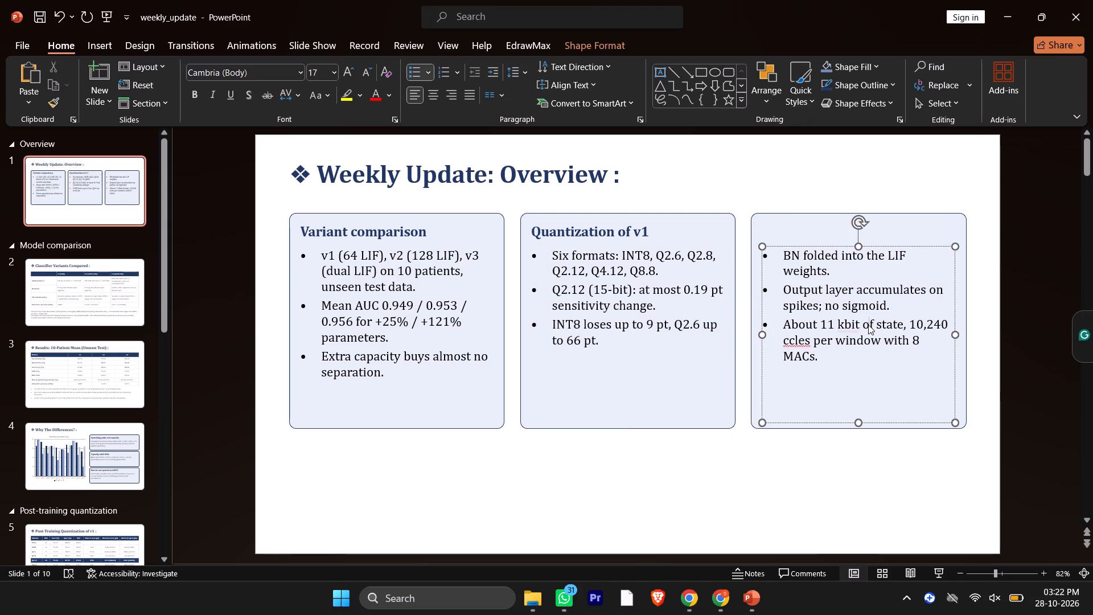
key(BackSpace)
click(810, 234)
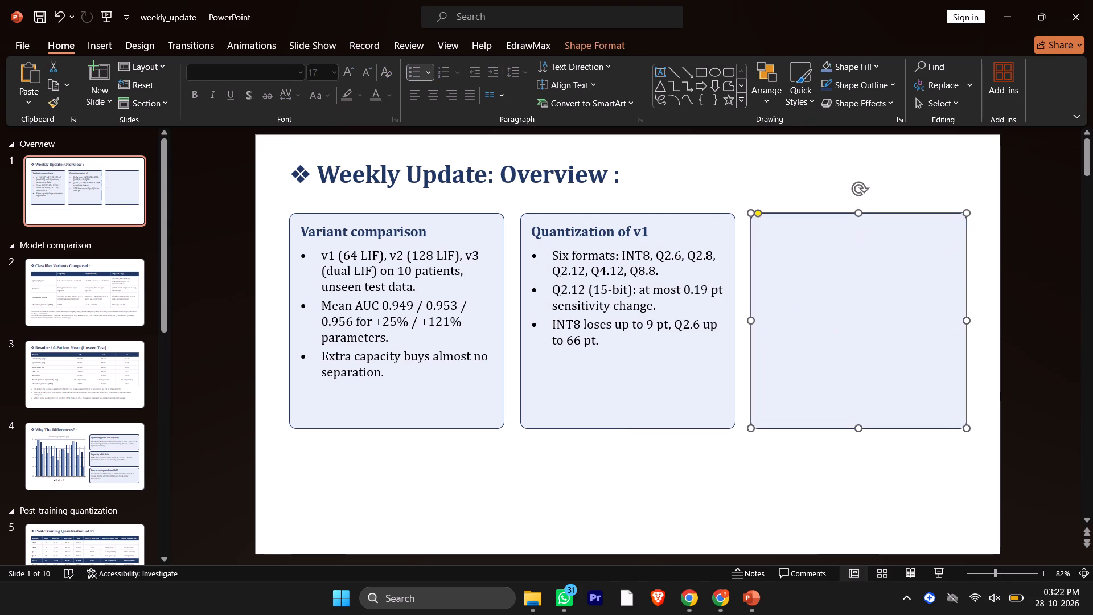
key(BackSpace)
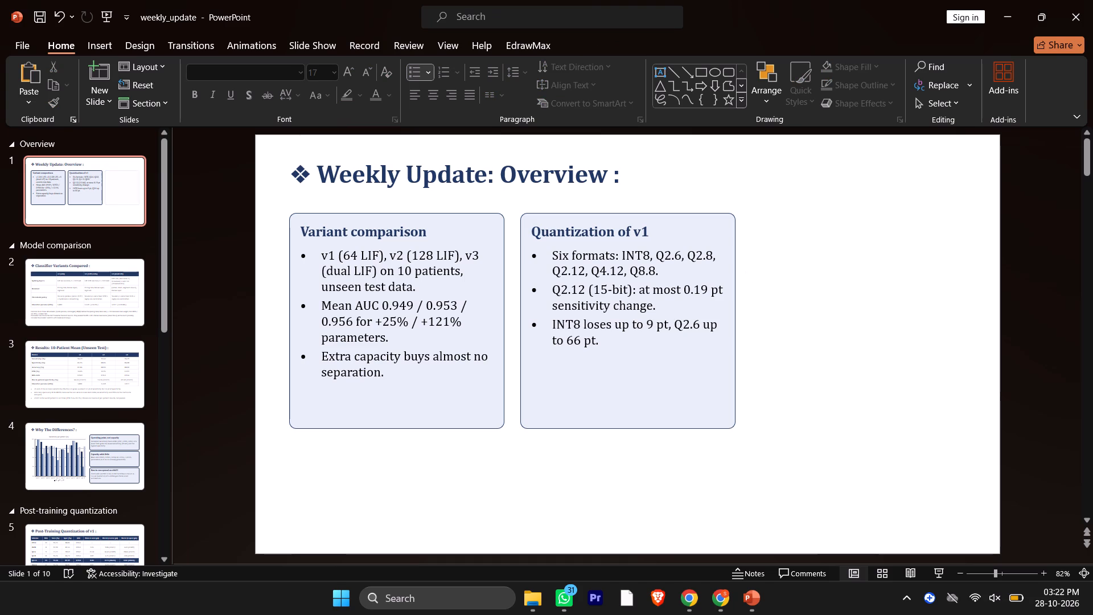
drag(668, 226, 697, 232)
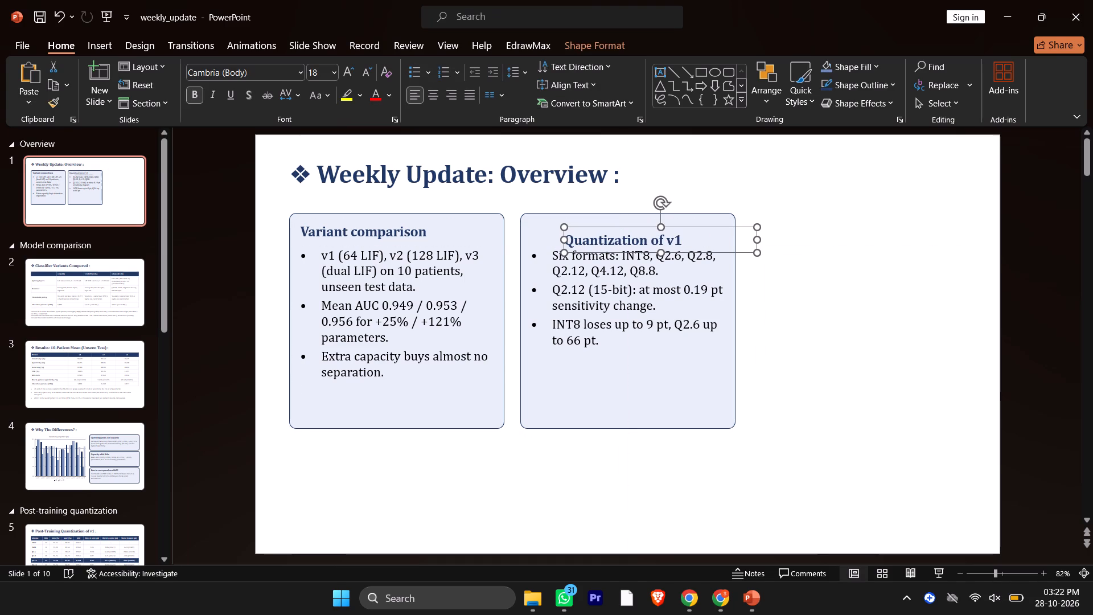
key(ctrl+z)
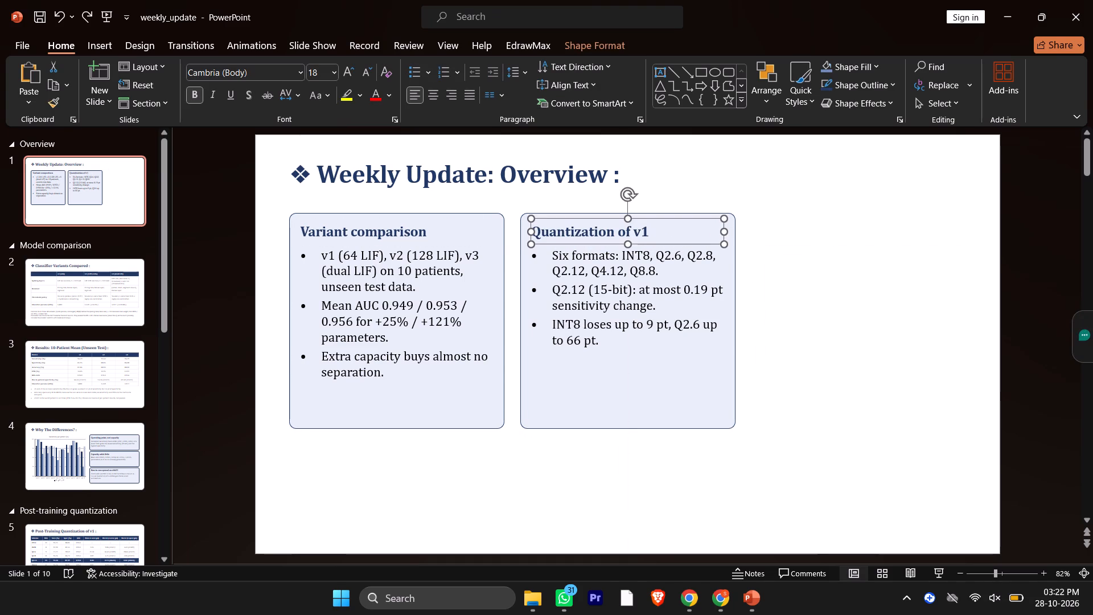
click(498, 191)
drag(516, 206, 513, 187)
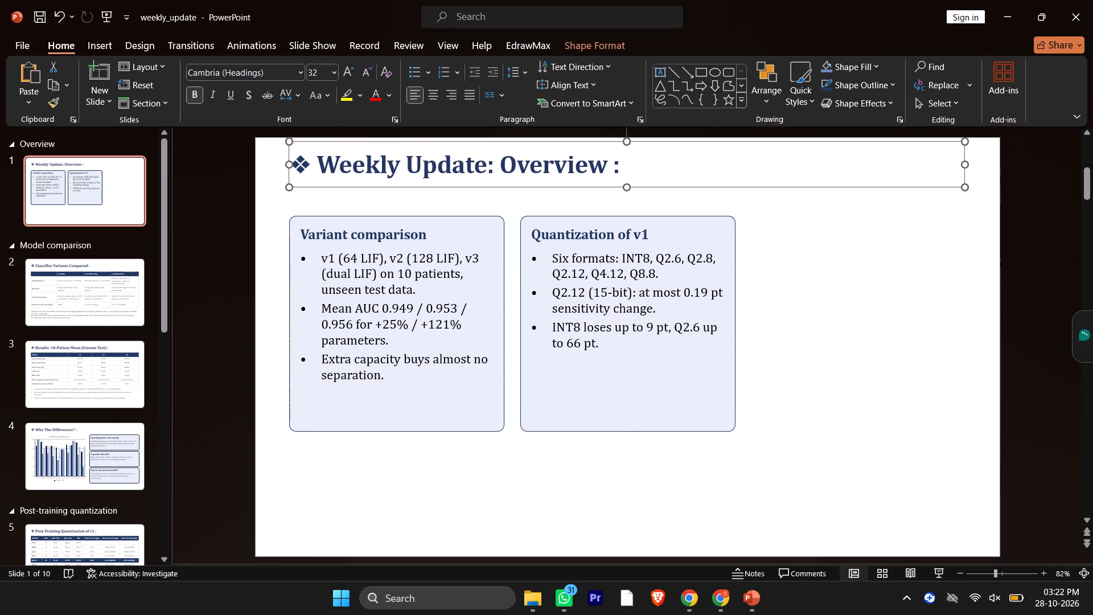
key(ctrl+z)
Move the Quantization of v1 card, with its heading and bullets, into the right half of slide 1.
drag(509, 207, 531, 255)
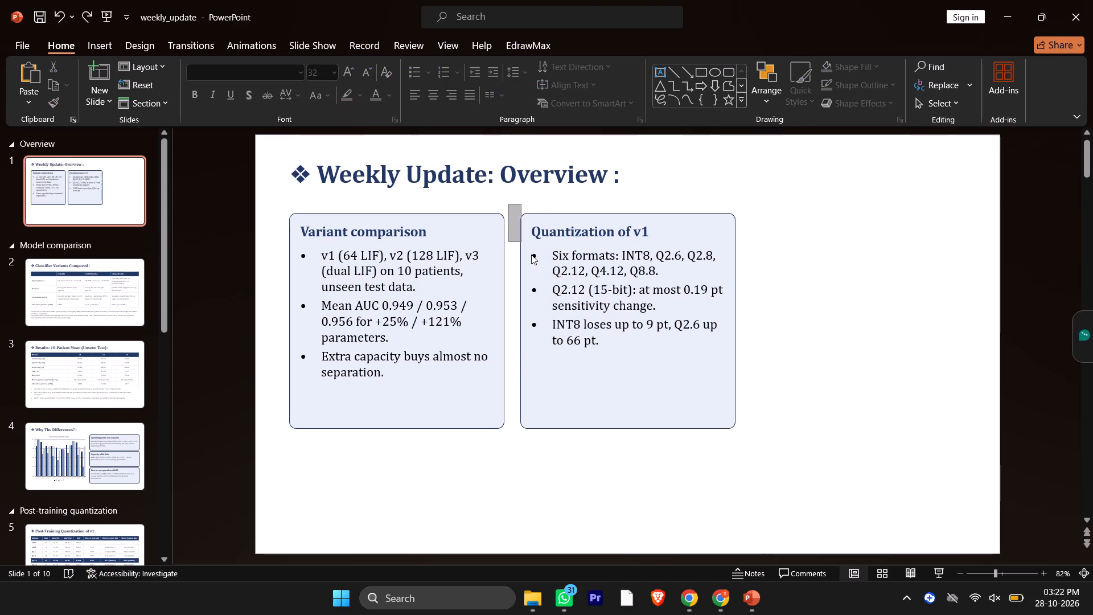
drag(531, 255, 776, 464)
drag(675, 376, 753, 366)
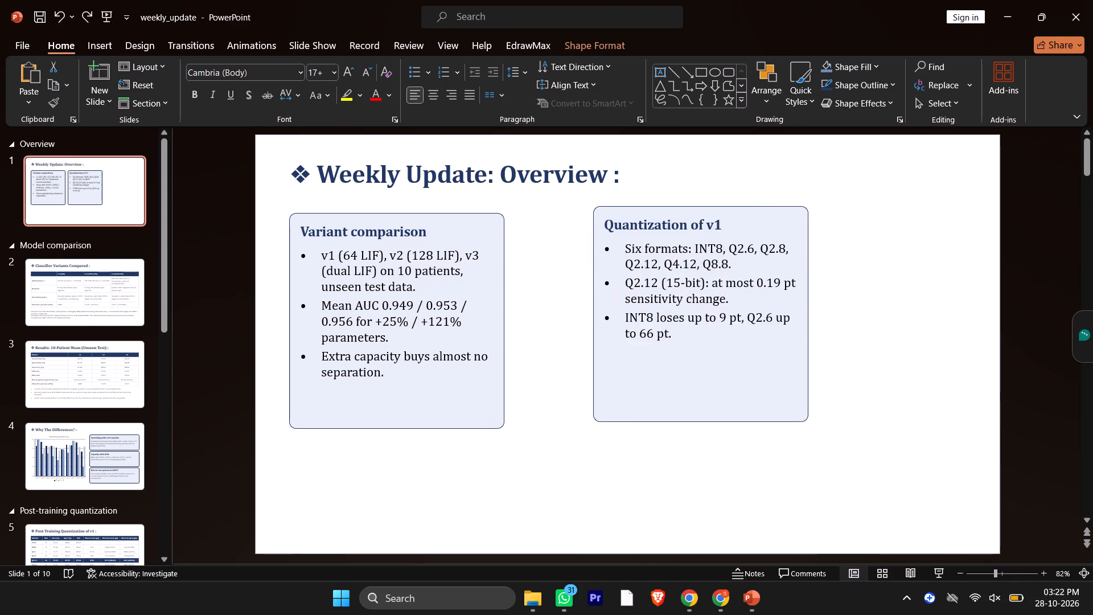
drag(753, 366, 840, 378)
Move the complete Variant comparison card toward the middle of the slide's left half, level with the Quantization of v1 card.
click(492, 337)
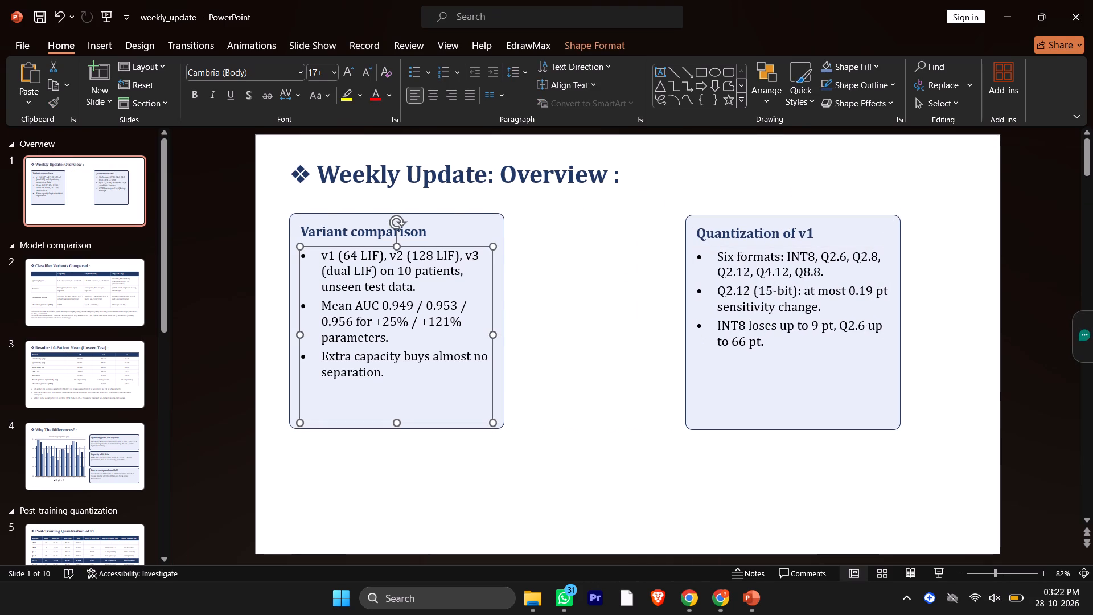
click(502, 374)
drag(273, 191, 581, 489)
drag(443, 403, 464, 411)
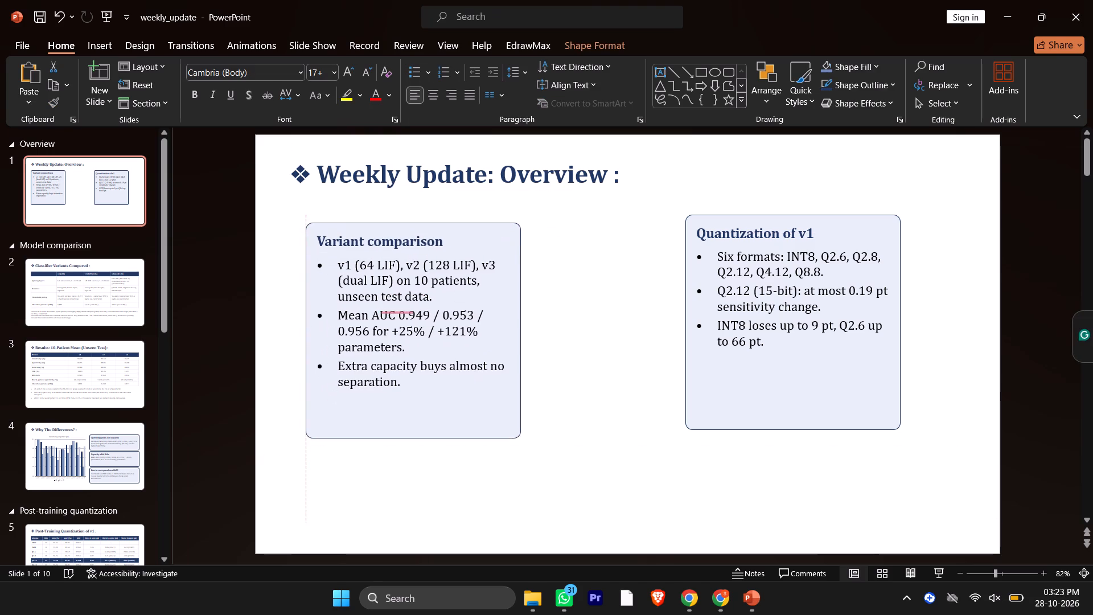
drag(464, 411, 466, 407)
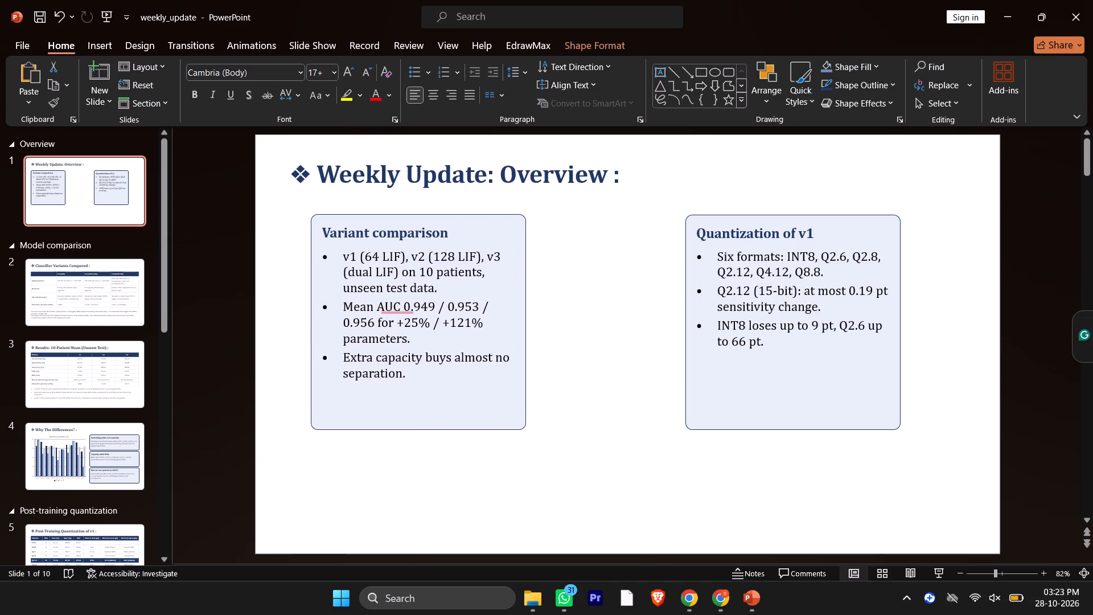
drag(466, 407, 478, 400)
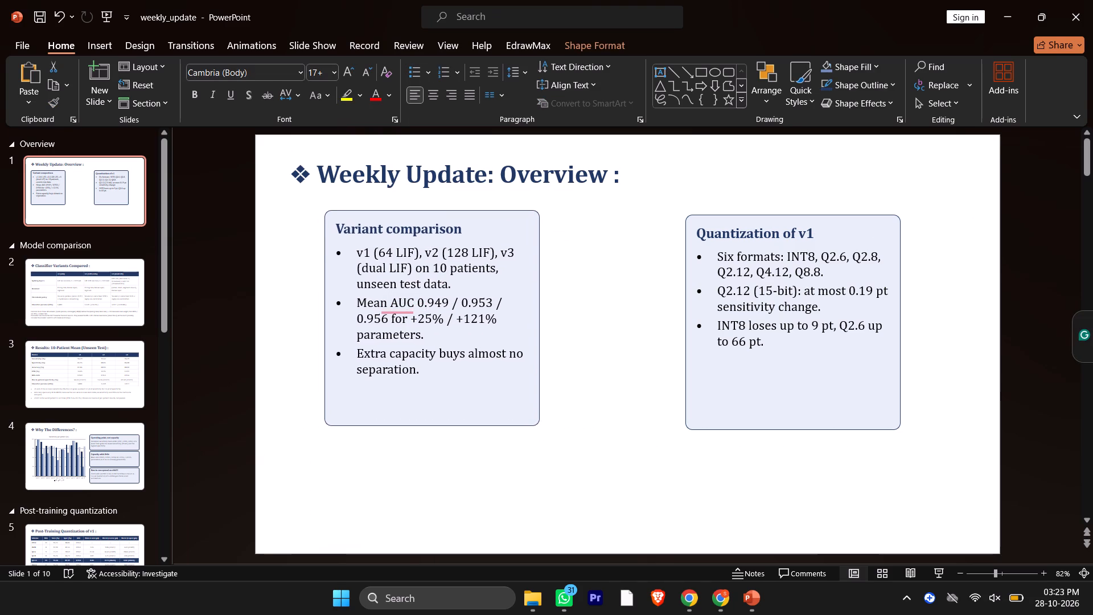
drag(478, 400, 508, 403)
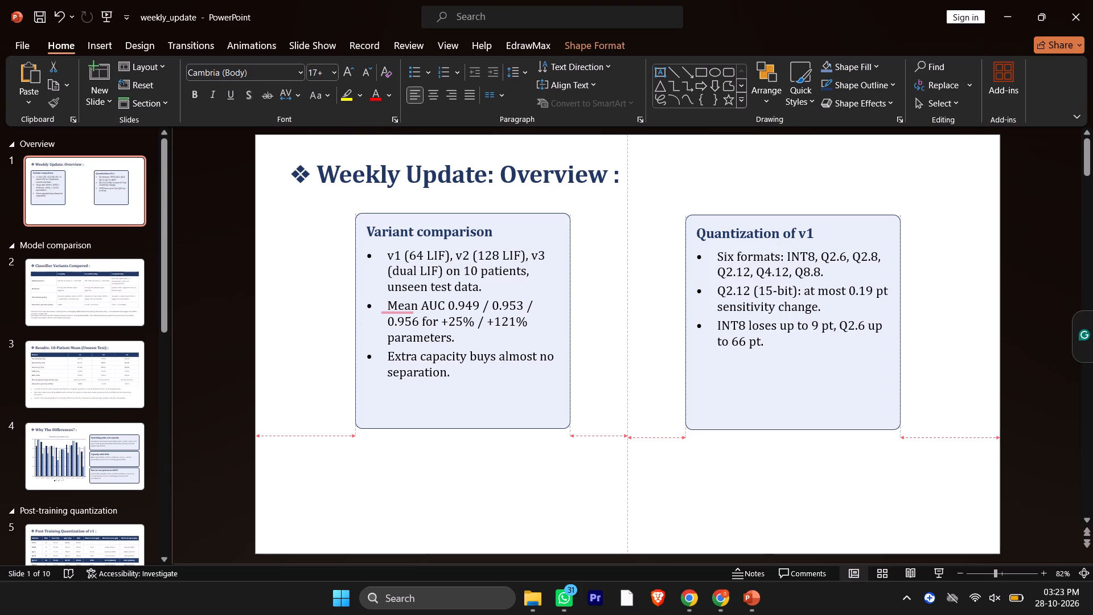
drag(508, 403, 506, 409)
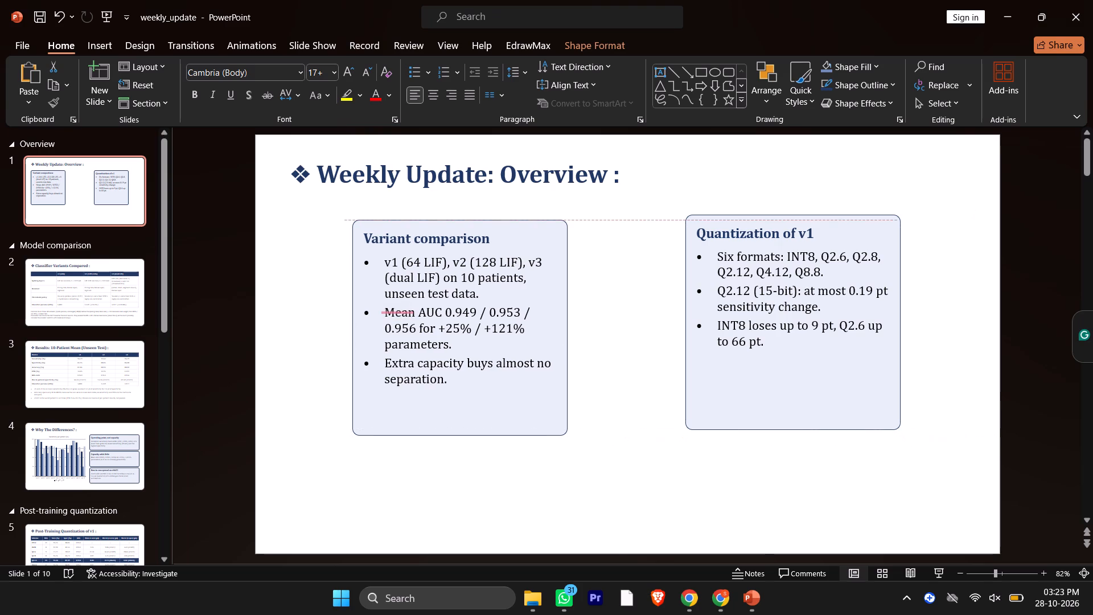
drag(506, 409, 506, 405)
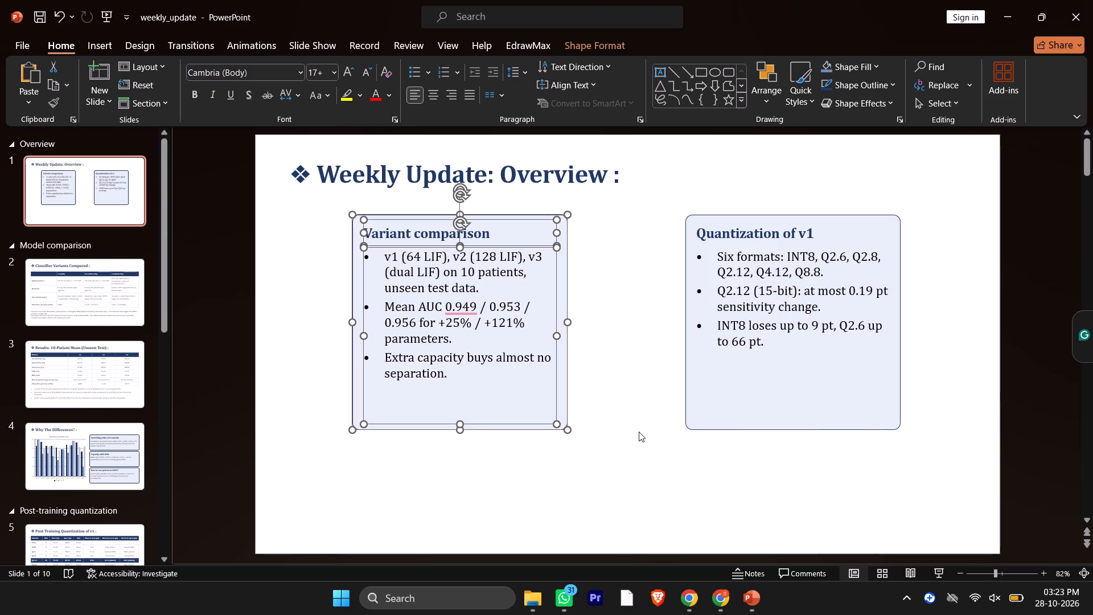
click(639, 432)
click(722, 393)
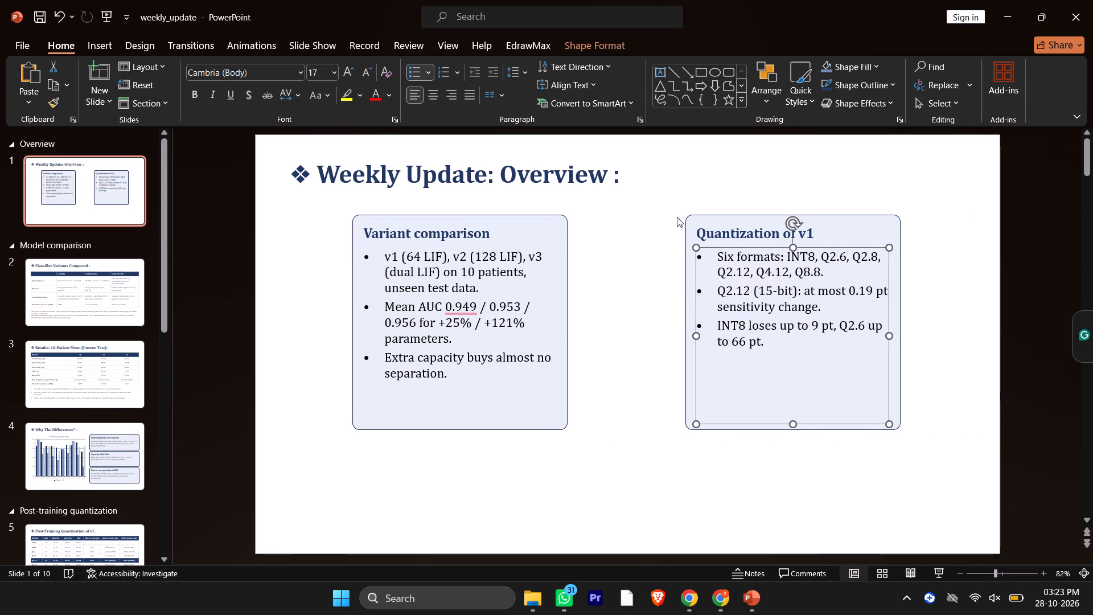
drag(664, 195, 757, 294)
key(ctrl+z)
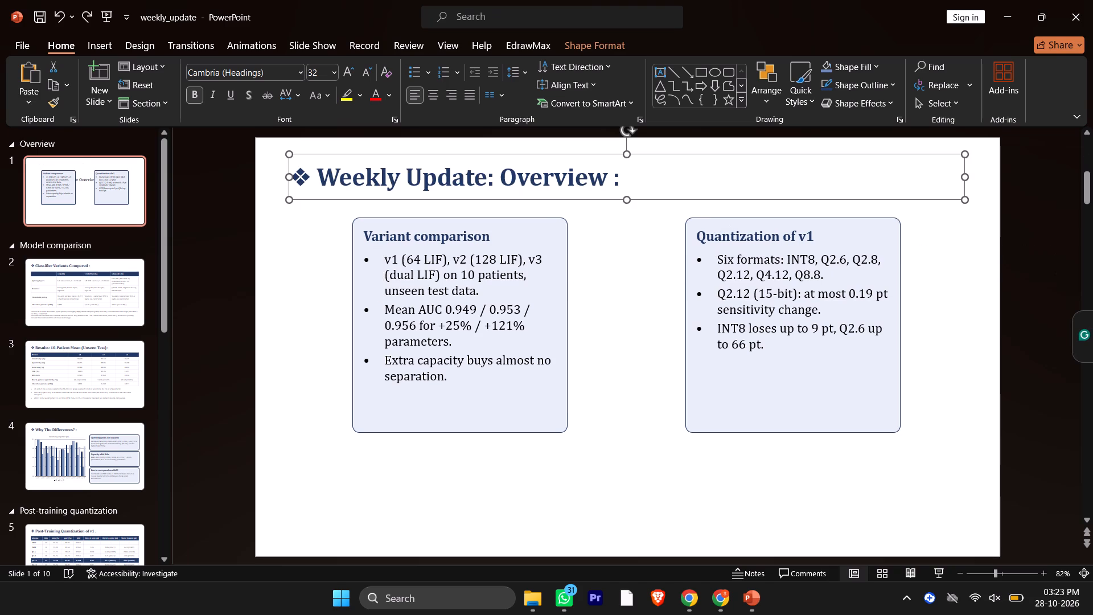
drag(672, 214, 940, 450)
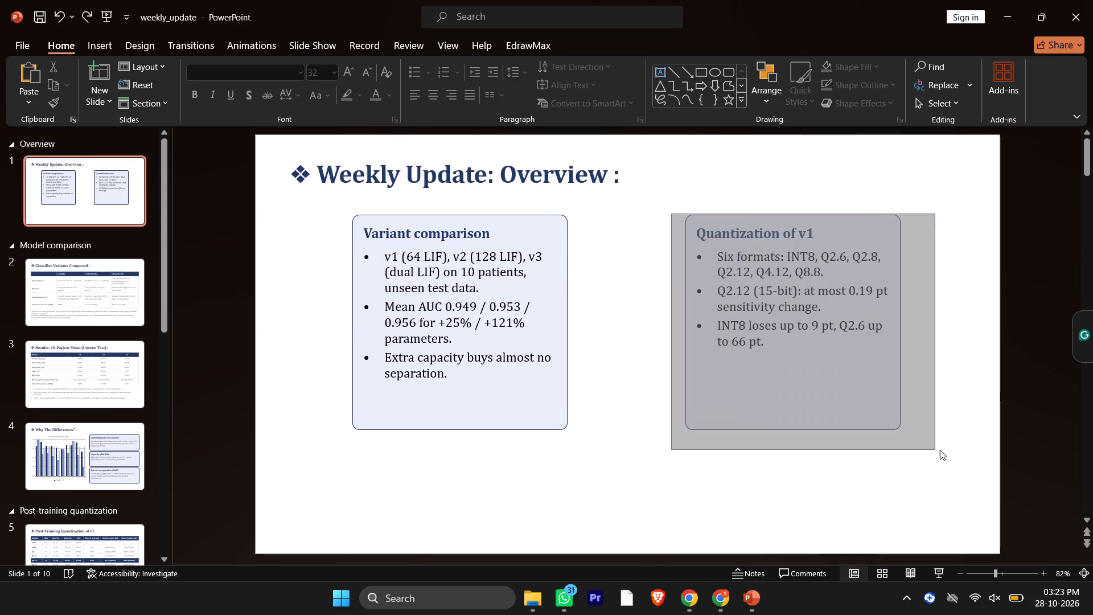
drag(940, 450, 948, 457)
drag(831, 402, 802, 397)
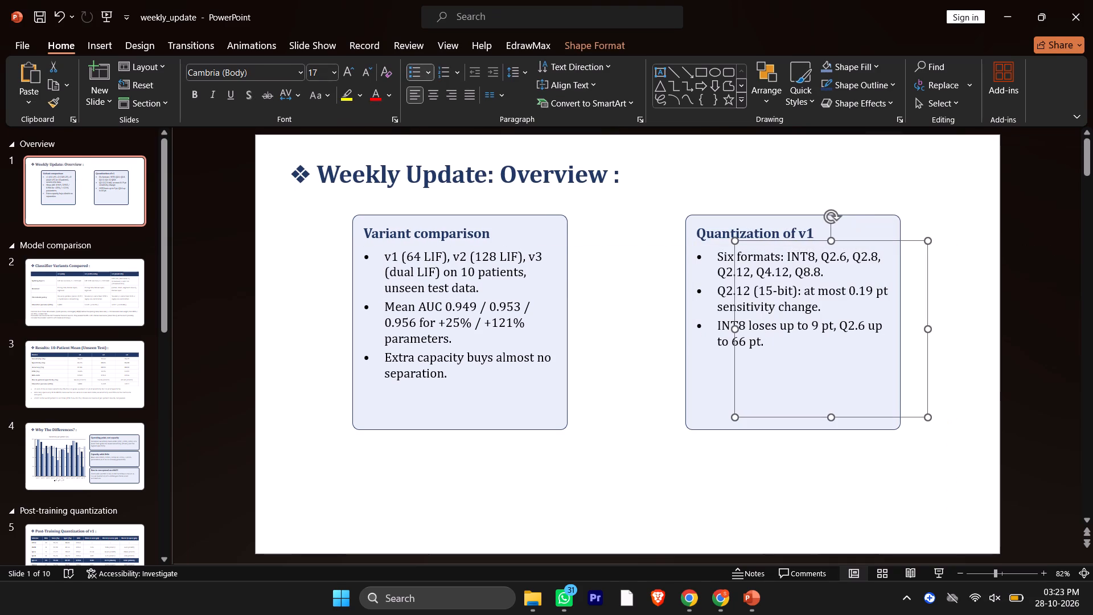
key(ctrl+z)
Move the whole Quantization of v1 card closer to the Variant comparison card on slide 1, keeping the two cards level.
click(643, 358)
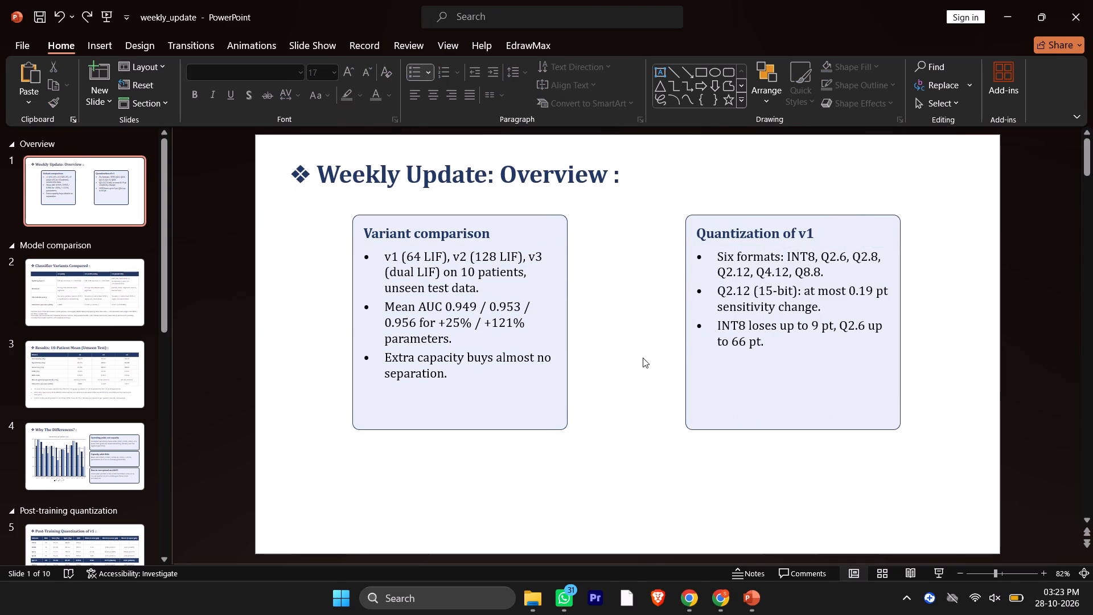
drag(669, 207, 967, 466)
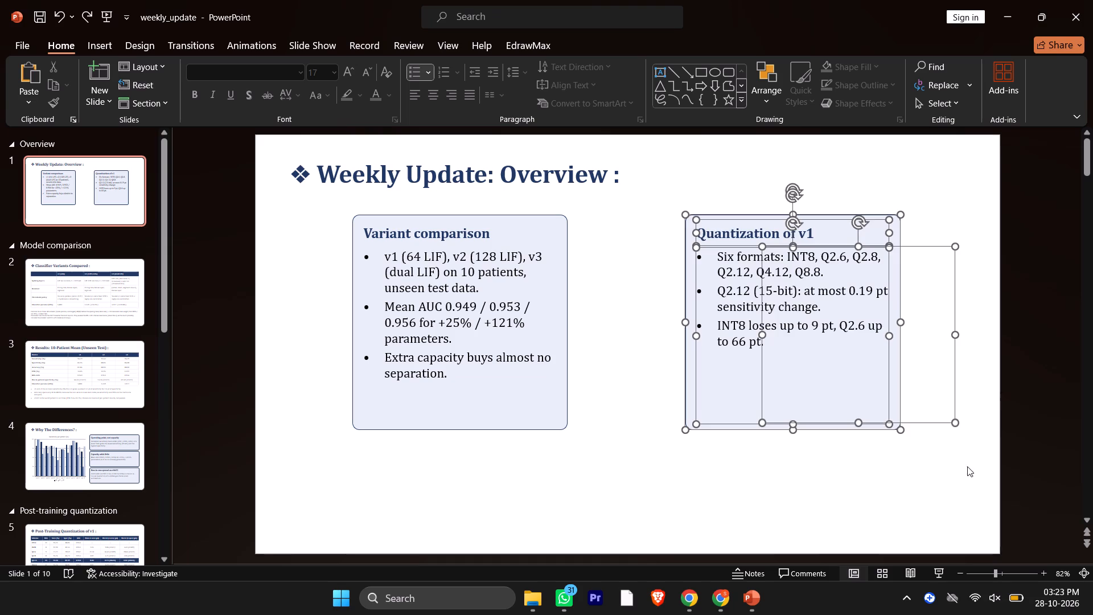
drag(794, 390, 722, 387)
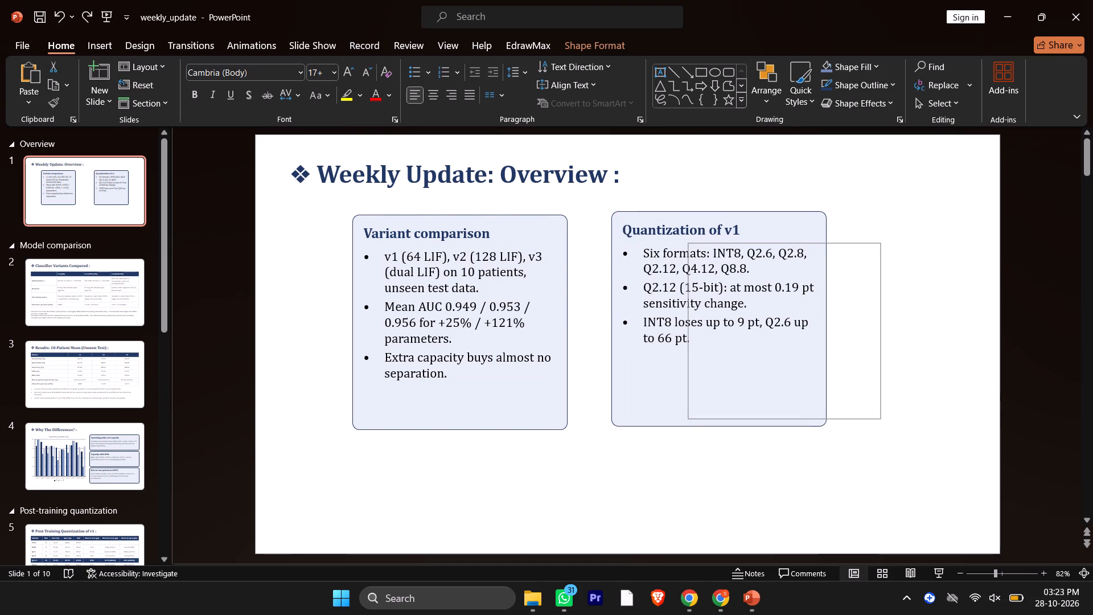
drag(722, 387, 751, 393)
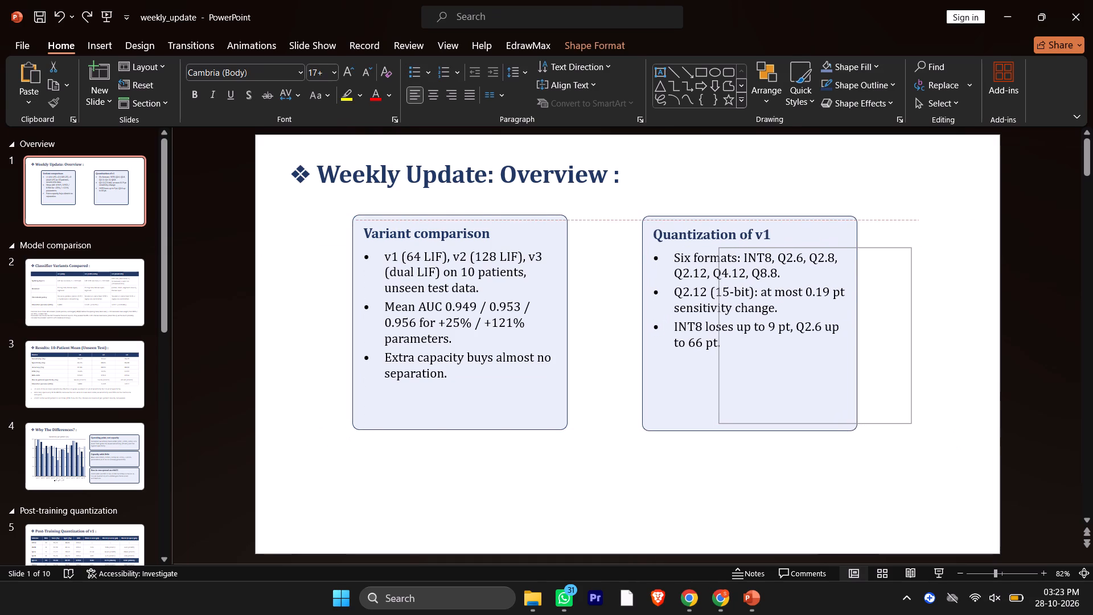
drag(751, 393, 755, 392)
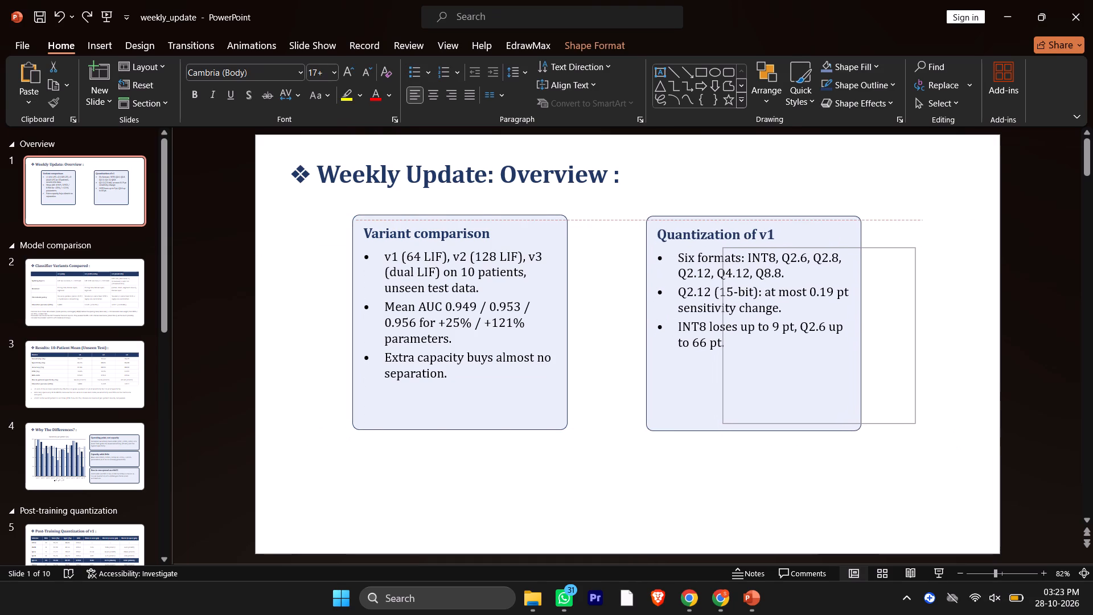
drag(755, 392, 758, 387)
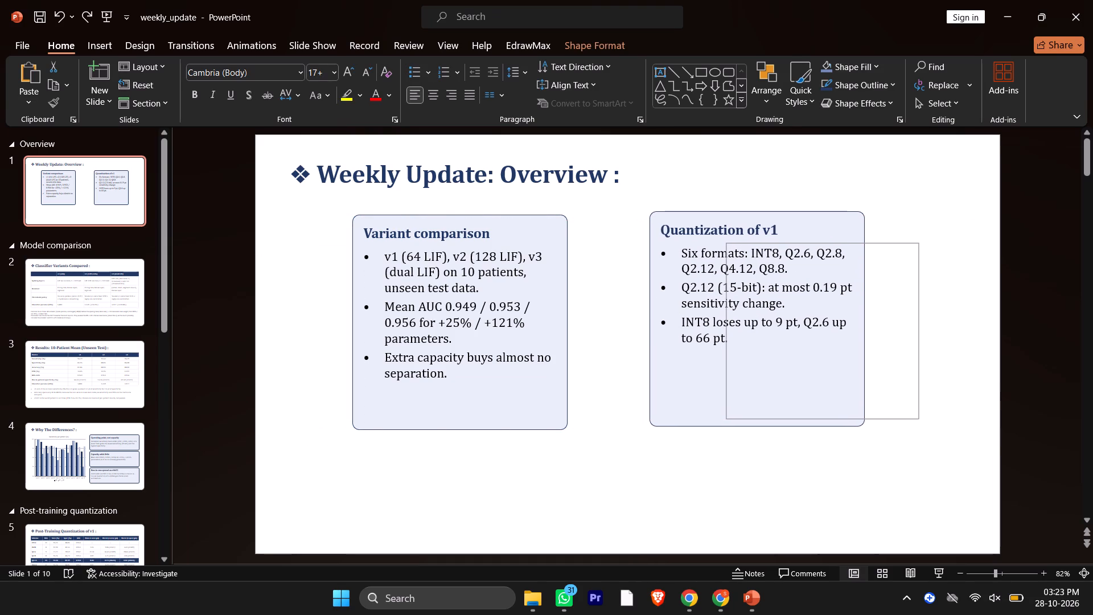
drag(758, 387, 748, 388)
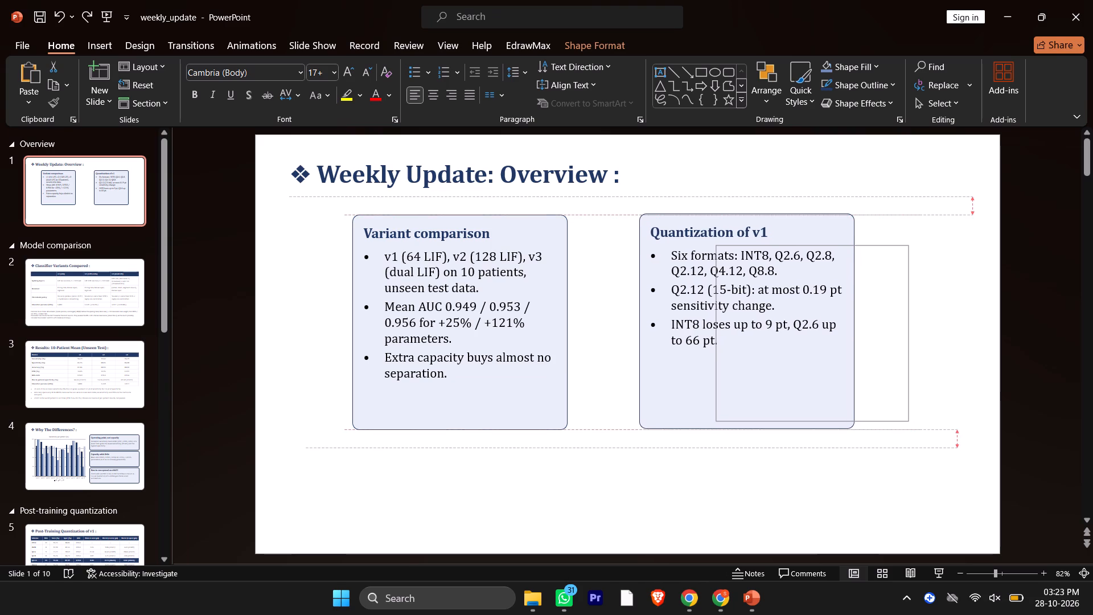
drag(748, 388, 749, 391)
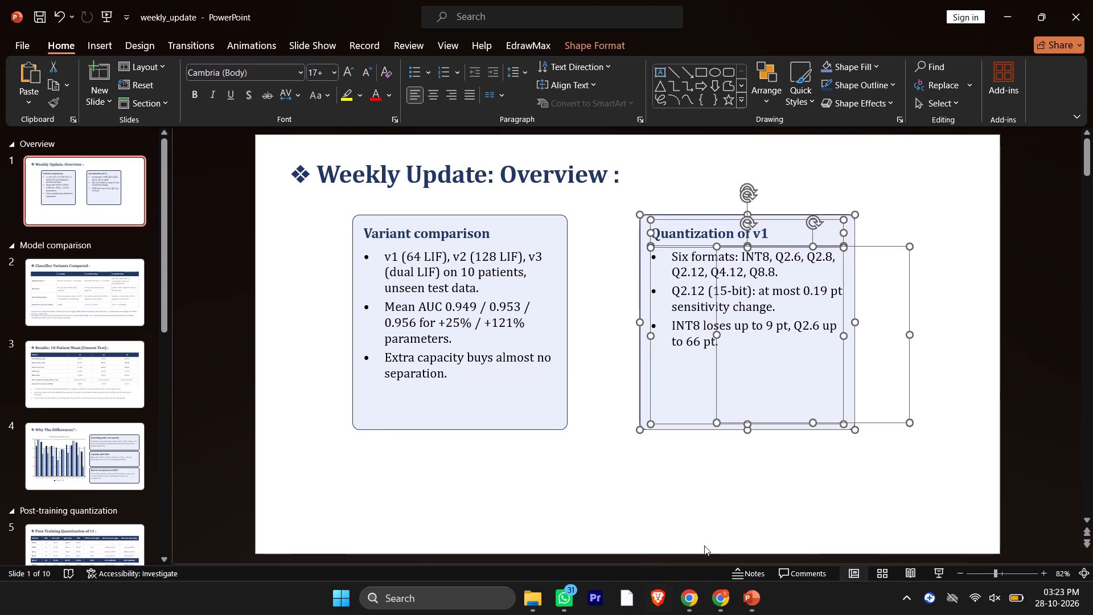
Delete the empty text box beneath the two cards on slide 1.
click(713, 510)
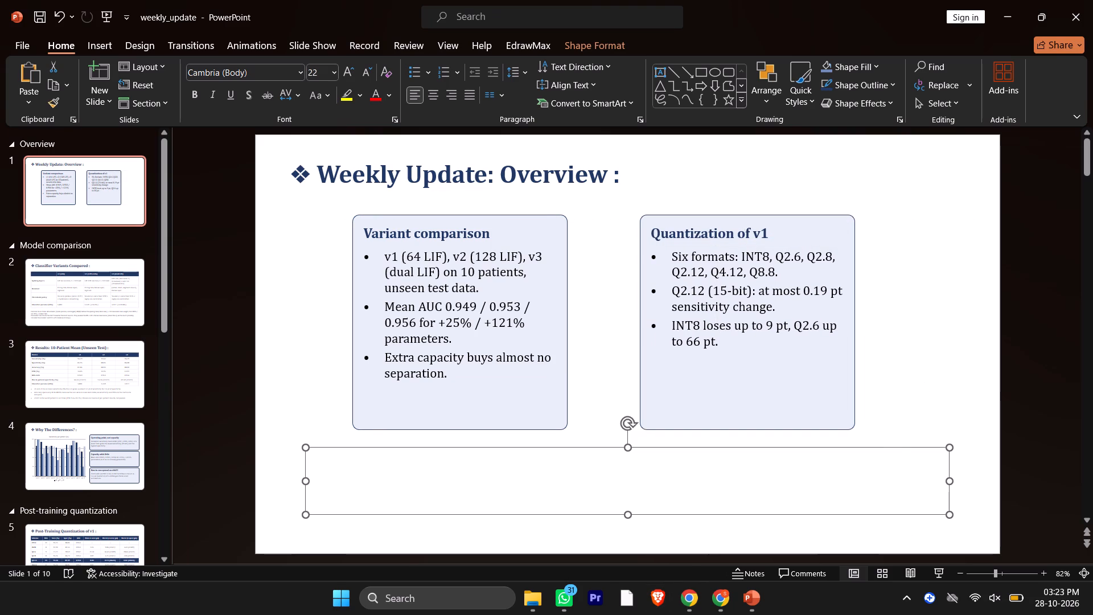
key(BackSpace)
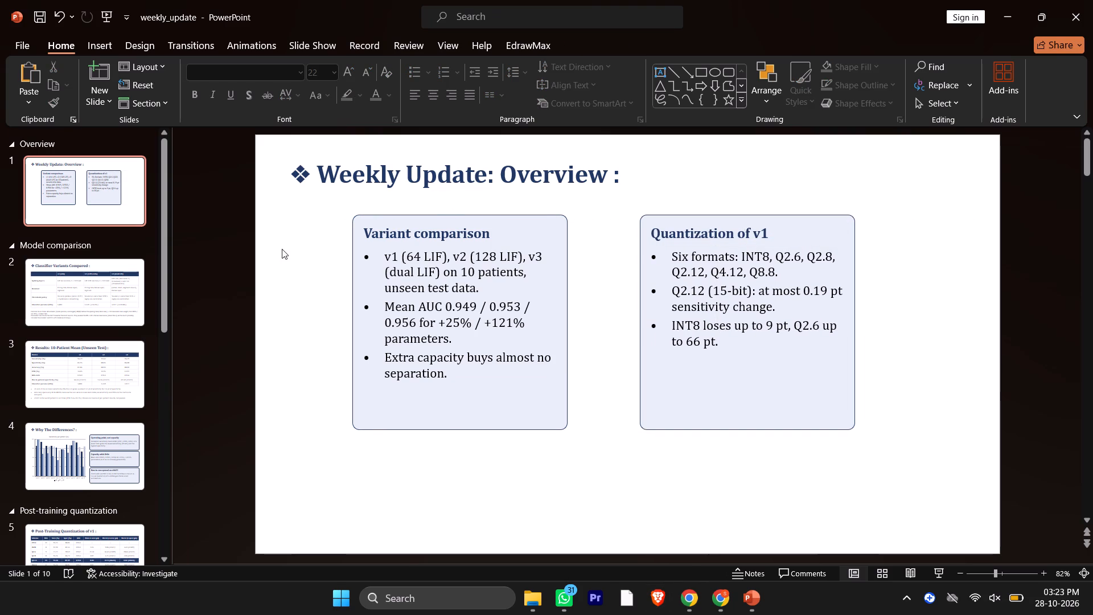
Go to slide 2, Classifier Variants Compared, and save the presentation.
click(92, 293)
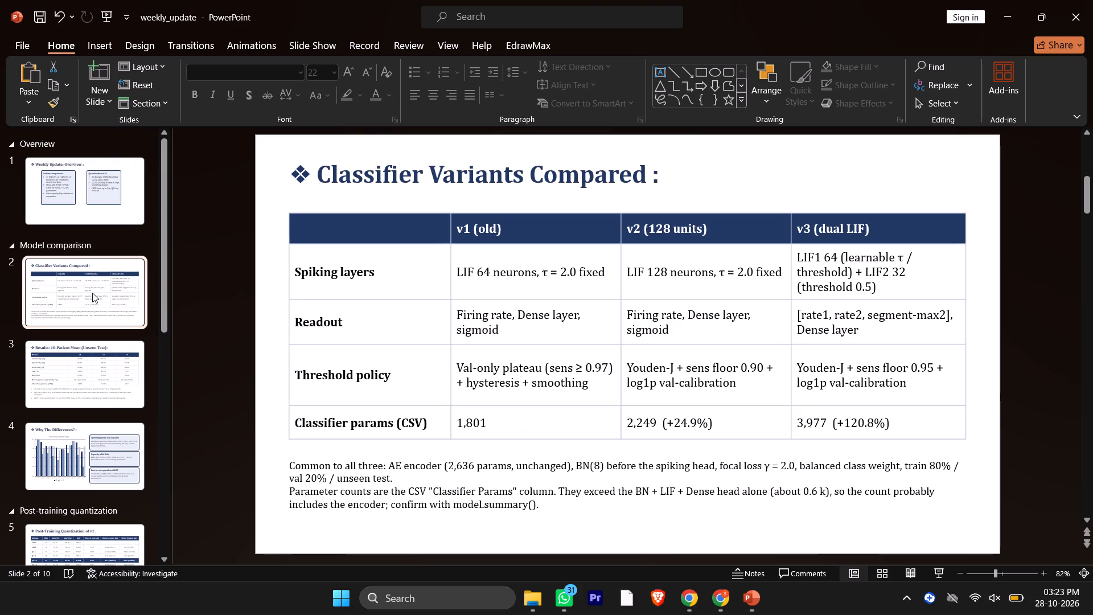
key(ctrl+s)
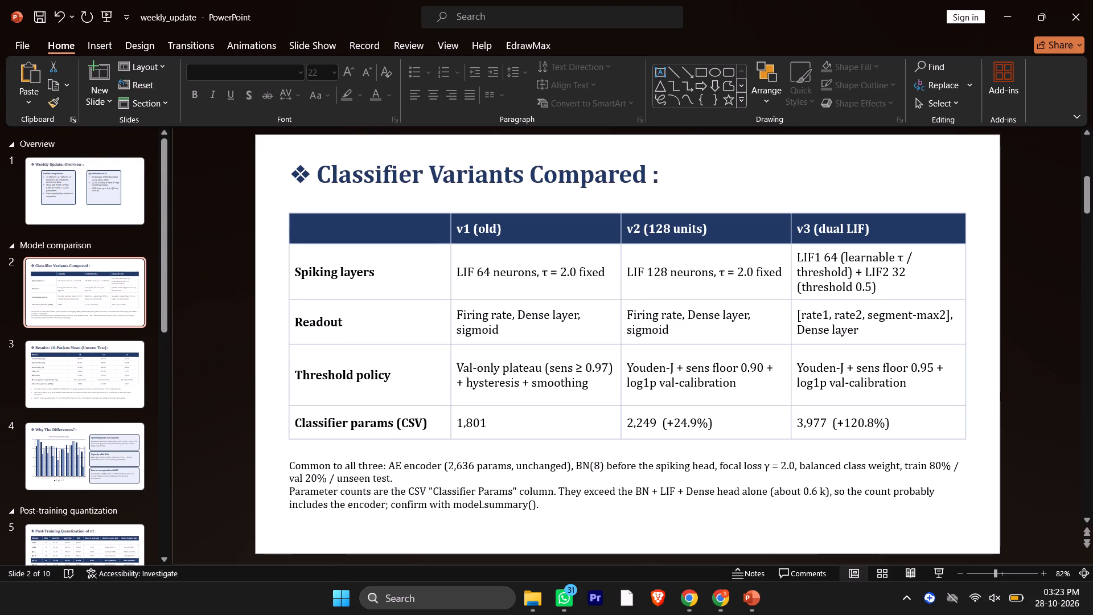
Clear the Threshold policy label from the first column of the table on slide 2.
click(401, 377)
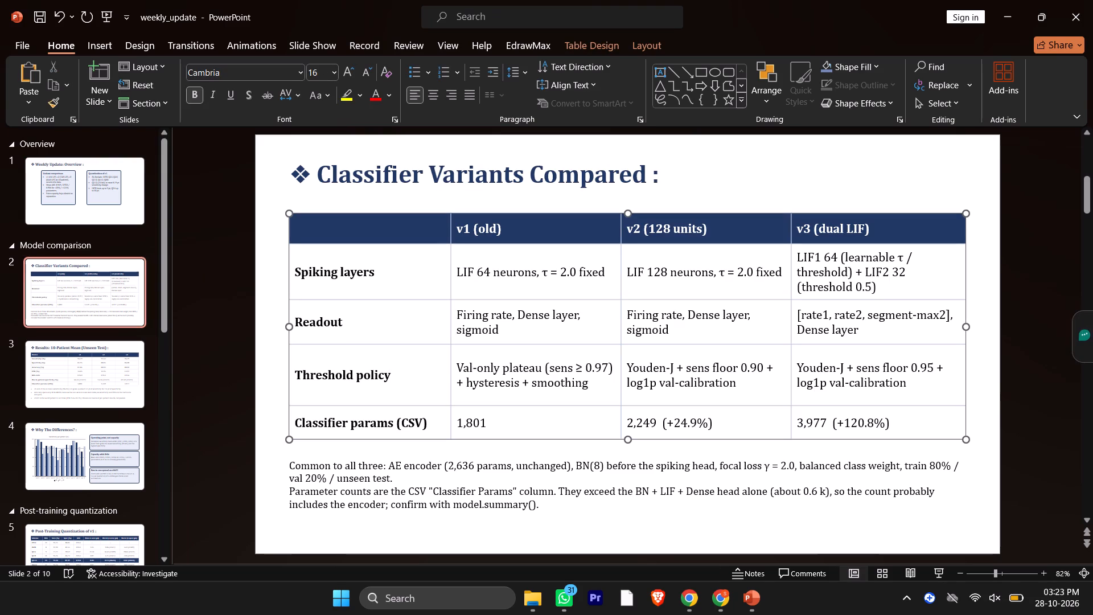
key(ctrl+a)
click(199, 337)
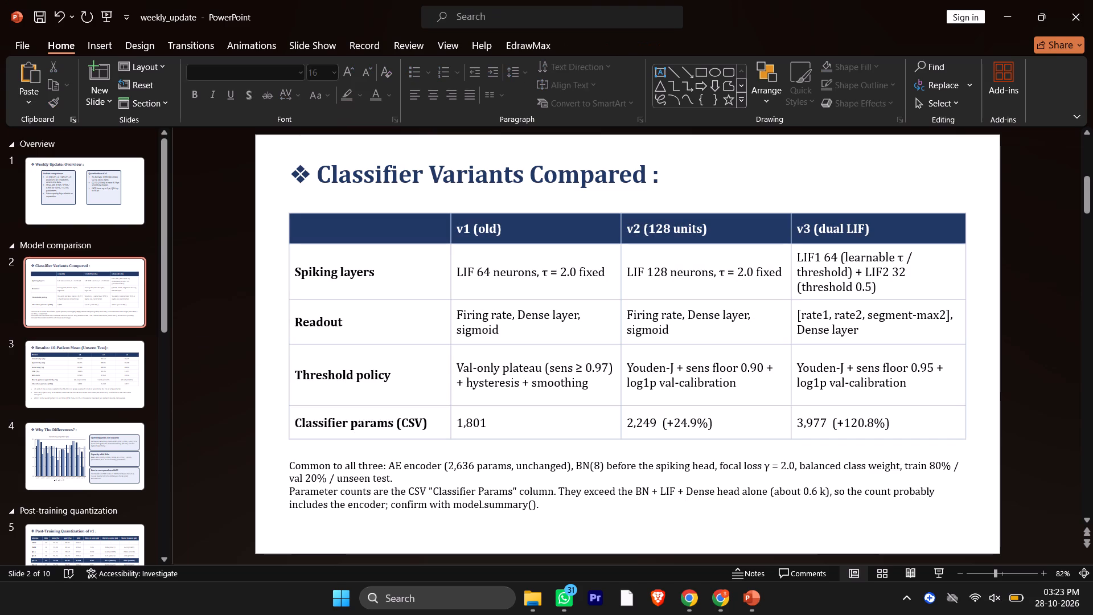
click(394, 378)
key(BackSpace)
key(BackSpace)
key(BackSpace)
key(BackSpace)
key(BackSpace)
key(BackSpace)
key(BackSpace)
key(BackSpace)
key(BackSpace)
key(BackSpace)
key(BackSpace)
key(BackSpace)
key(BackSpace)
key(BackSpace)
key(BackSpace)
key(BackSpace)
key(BackSpace)
key(BackSpace)
key(BackSpace)
key(BackSpace)
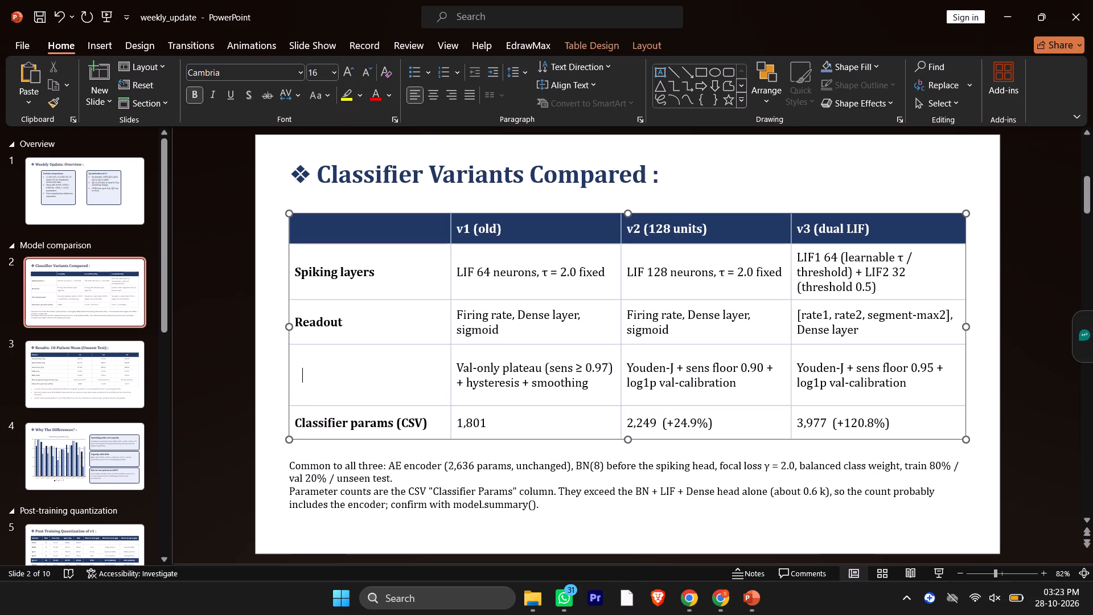
Clear the threshold policy entries for v1, v2 and v3 from the same table row.
drag(602, 395, 470, 369)
key(BackSpace)
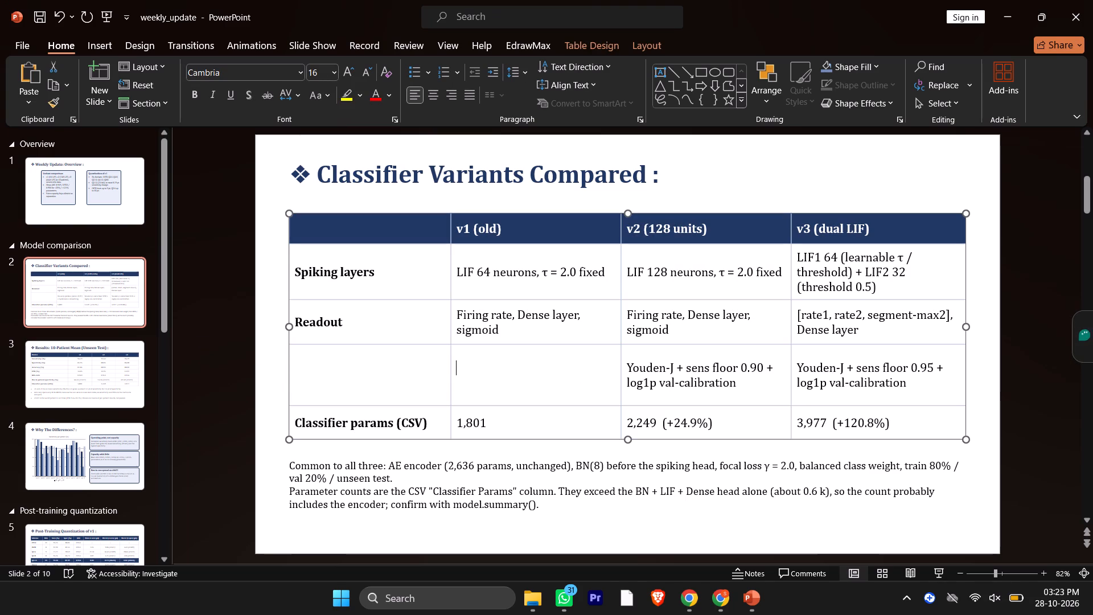
drag(735, 384, 613, 369)
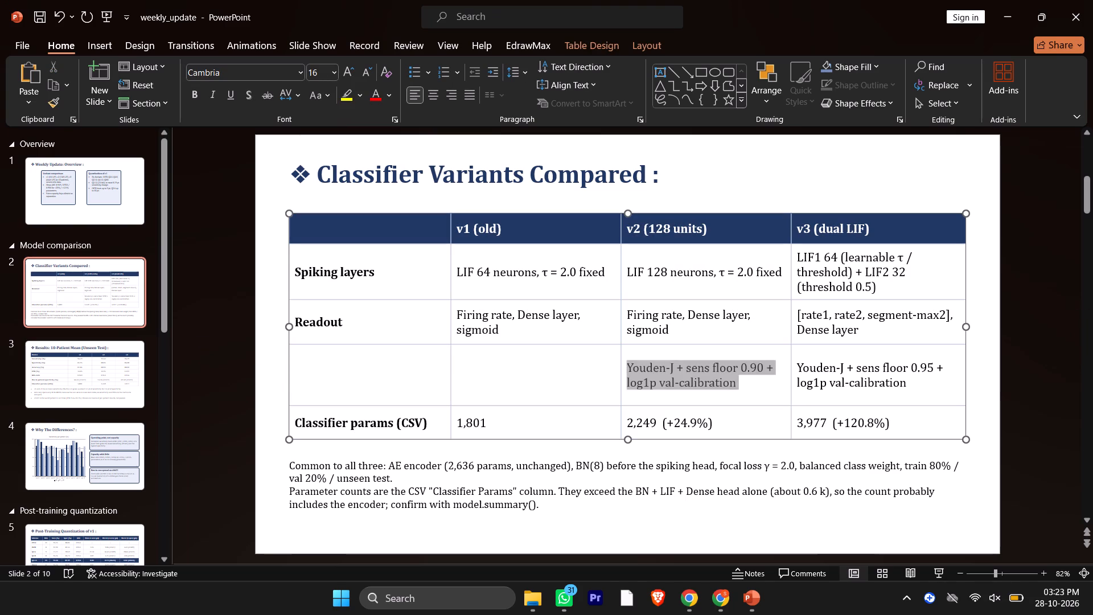
drag(613, 369, 604, 368)
click(689, 372)
drag(739, 384, 724, 385)
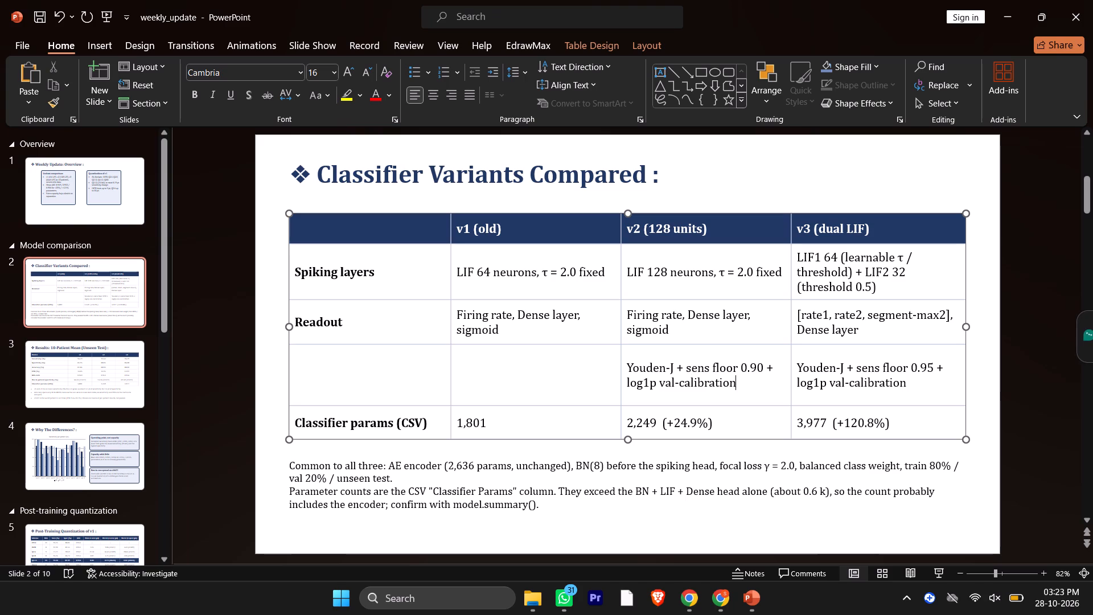
drag(724, 385, 640, 356)
key(BackSpace)
drag(909, 382, 884, 382)
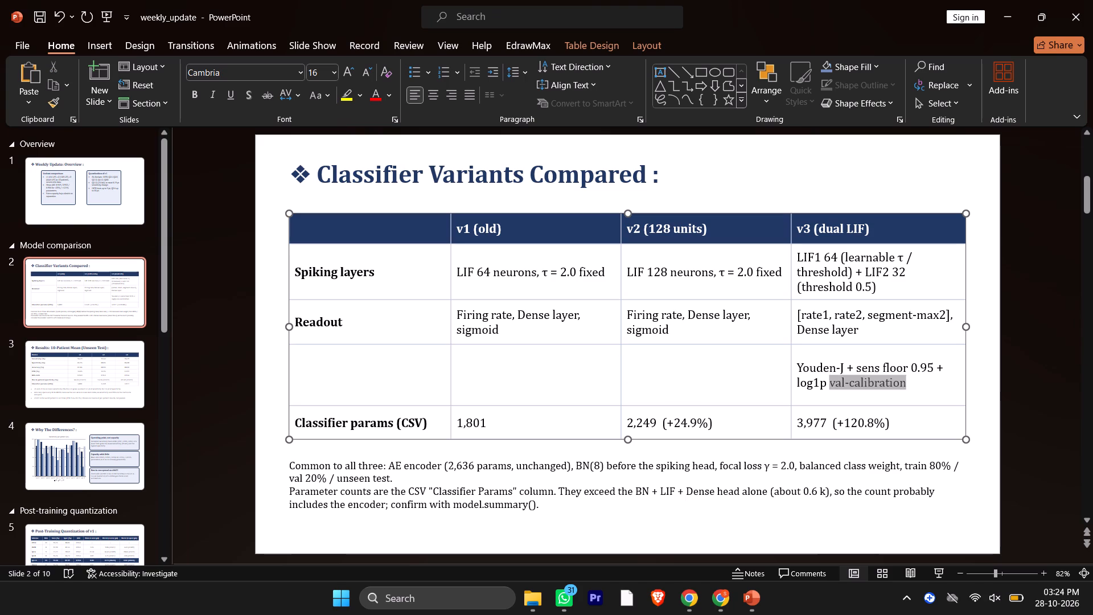
drag(884, 382, 828, 366)
key(BackSpace)
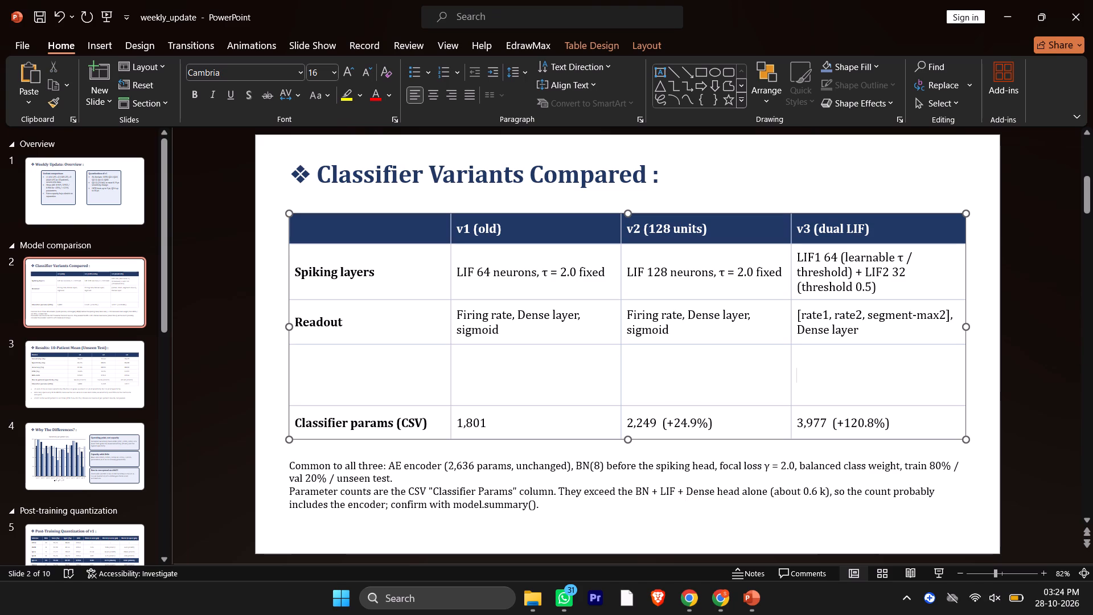
Copy the Classifier params (CSV) label and its values 1,801, 2,249 (+24.9%) and 3,977 (+120.8%) into the emptied row above.
drag(434, 423, 336, 428)
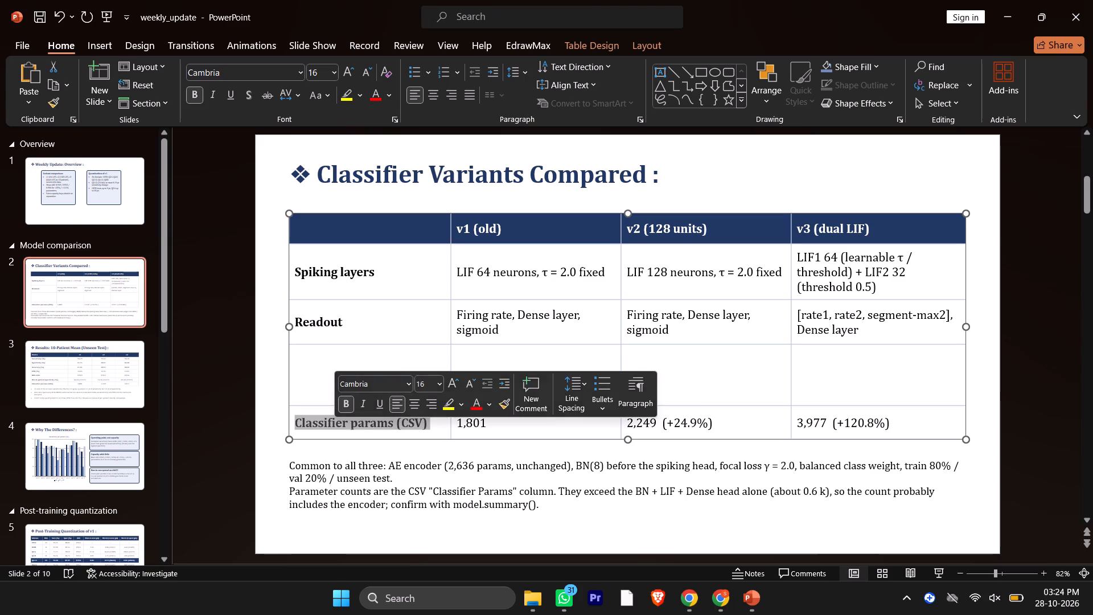
key(ctrl+c)
click(323, 392)
key(ctrl+v)
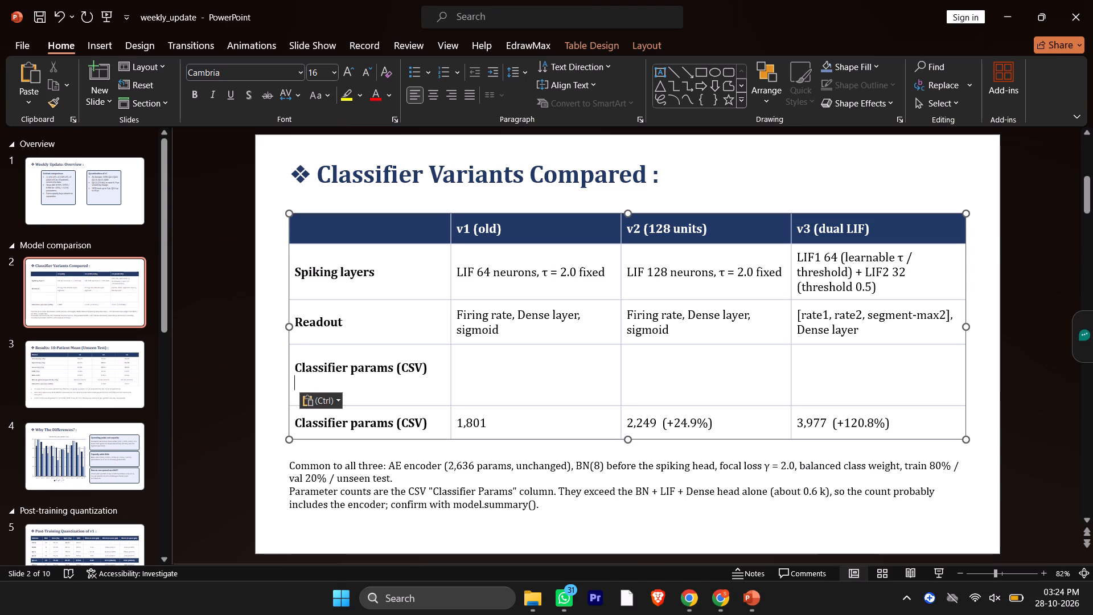
drag(520, 424, 450, 426)
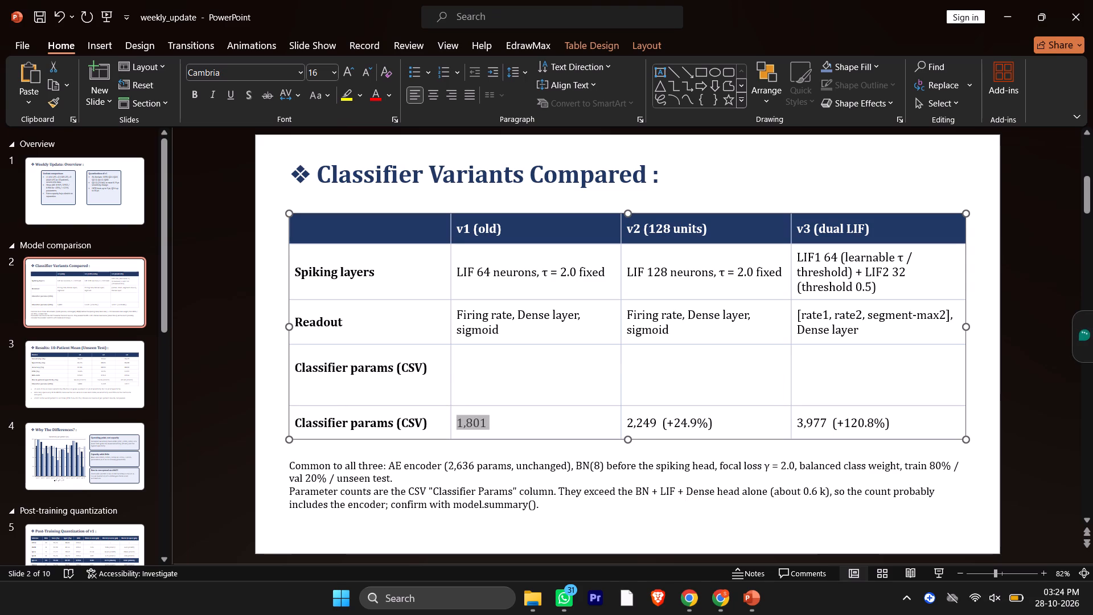
key(ctrl+c)
click(488, 370)
key(ctrl+v)
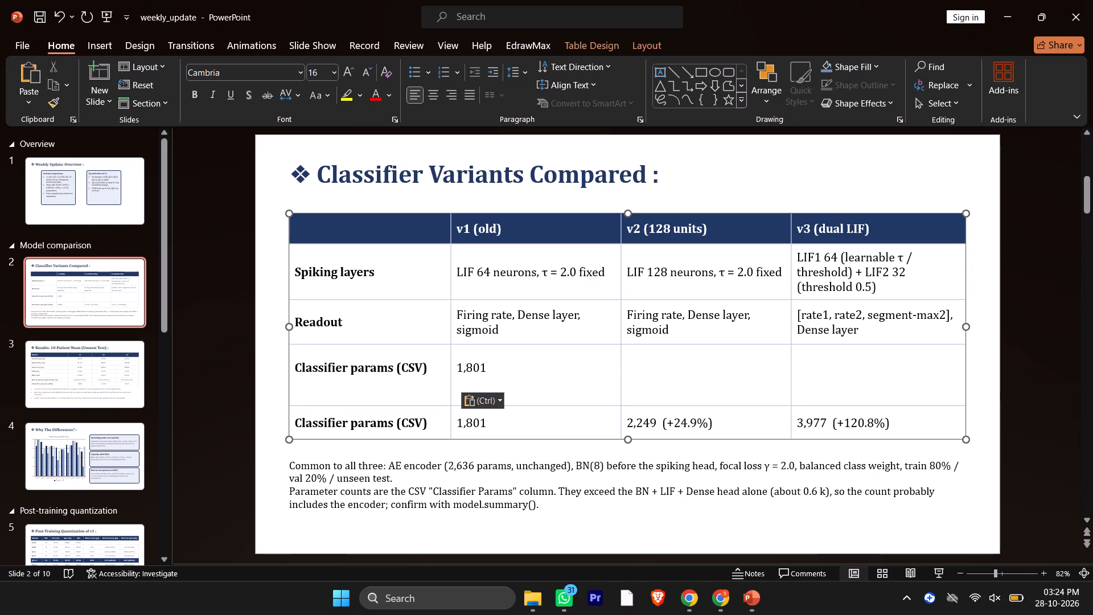
drag(728, 420, 635, 424)
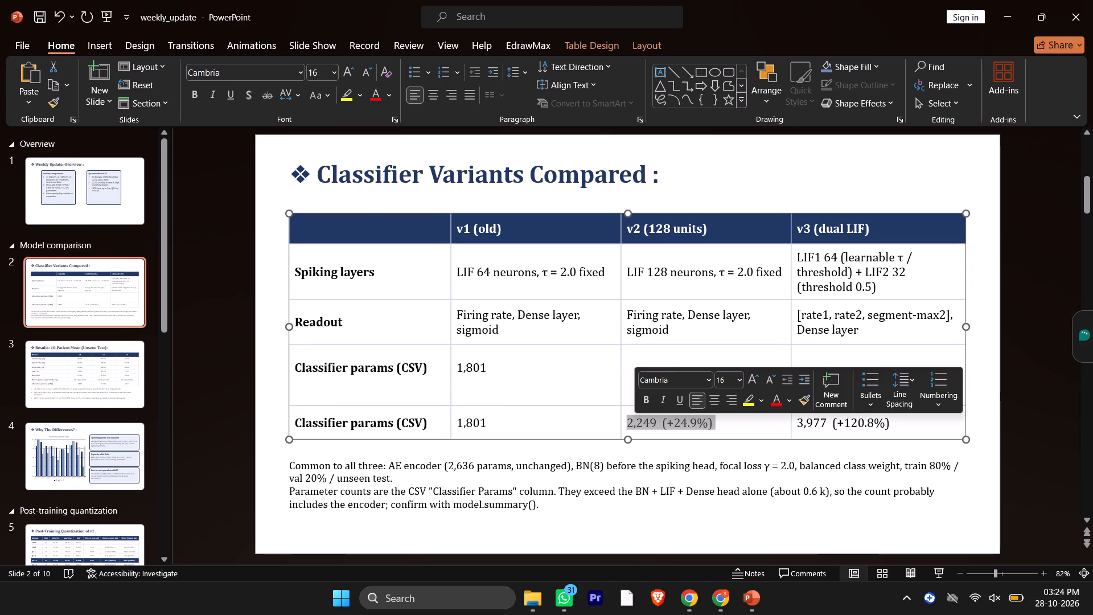
key(ctrl+c)
click(665, 370)
key(ctrl+v)
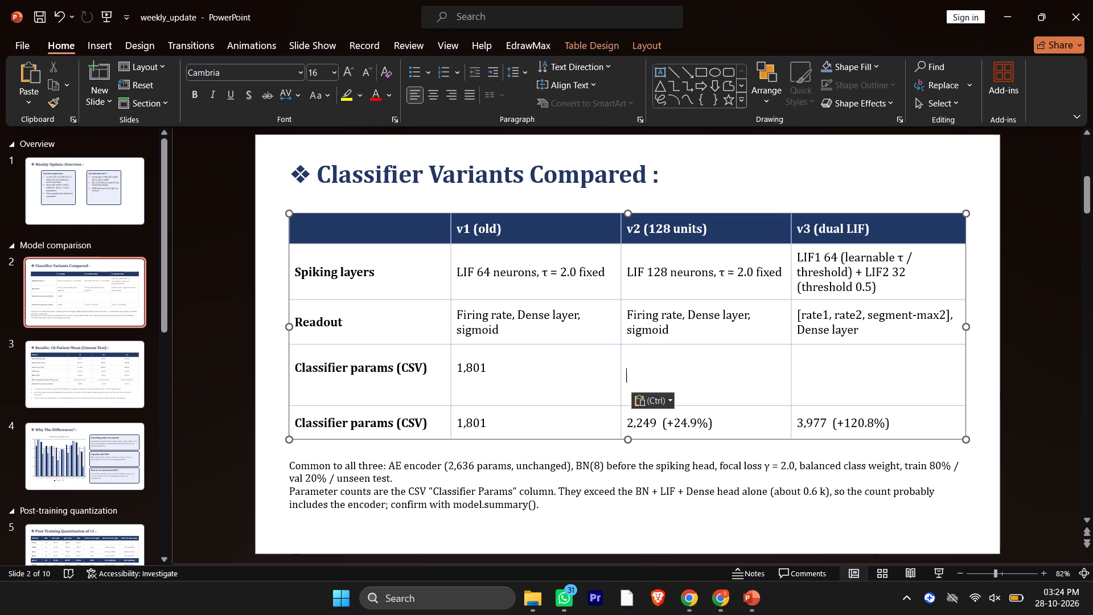
drag(899, 425, 795, 426)
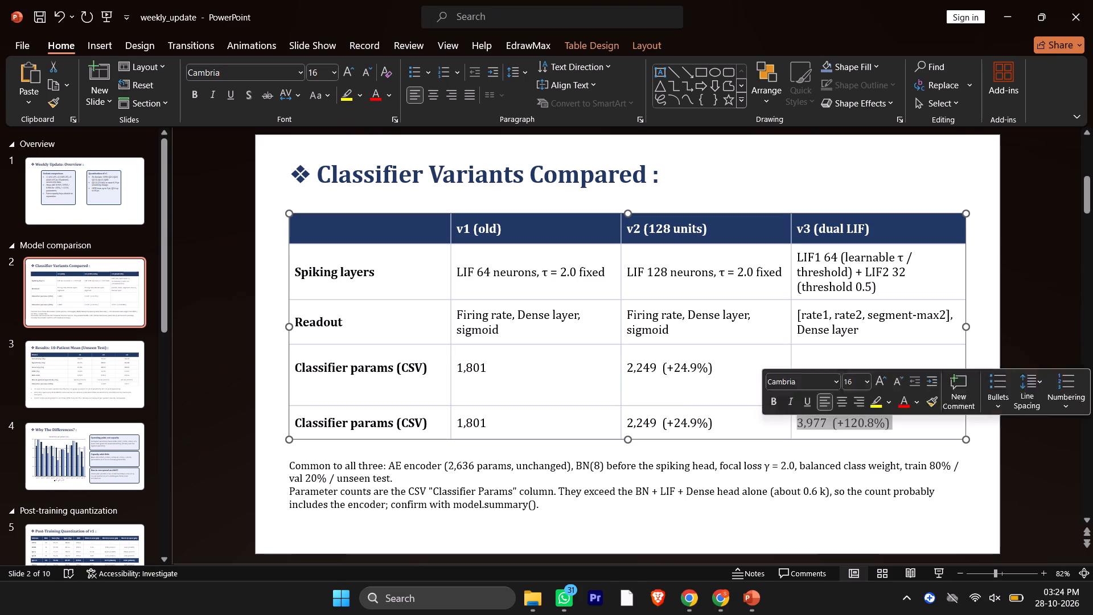
key(ctrl+c)
click(818, 367)
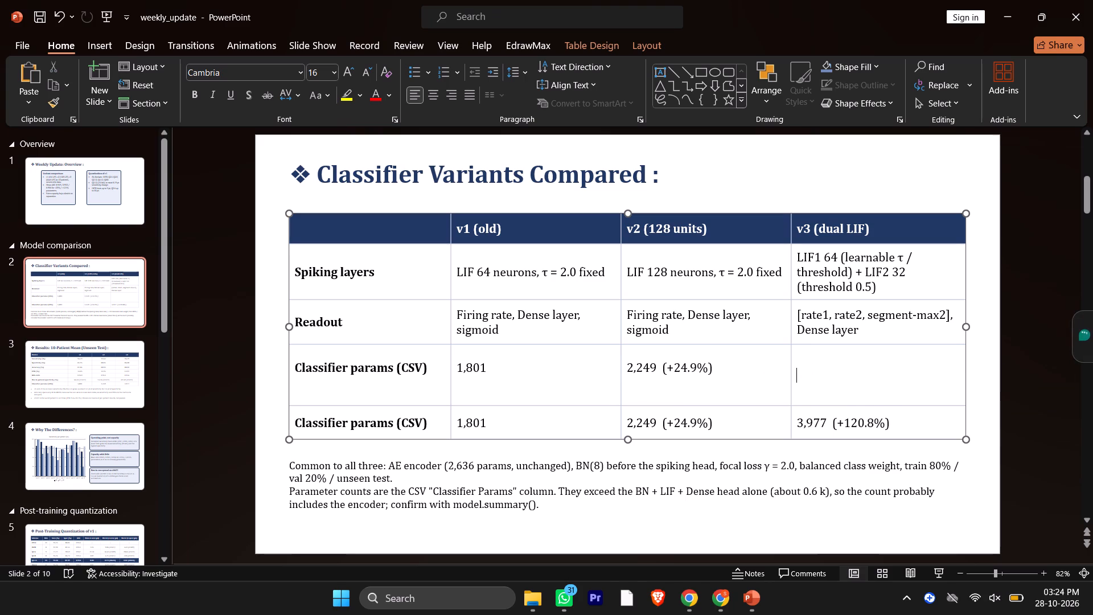
key(ctrl+v)
Clear the duplicate Classifier params (CSV) label and its three values from the table's bottom row.
click(890, 427)
drag(890, 427, 840, 432)
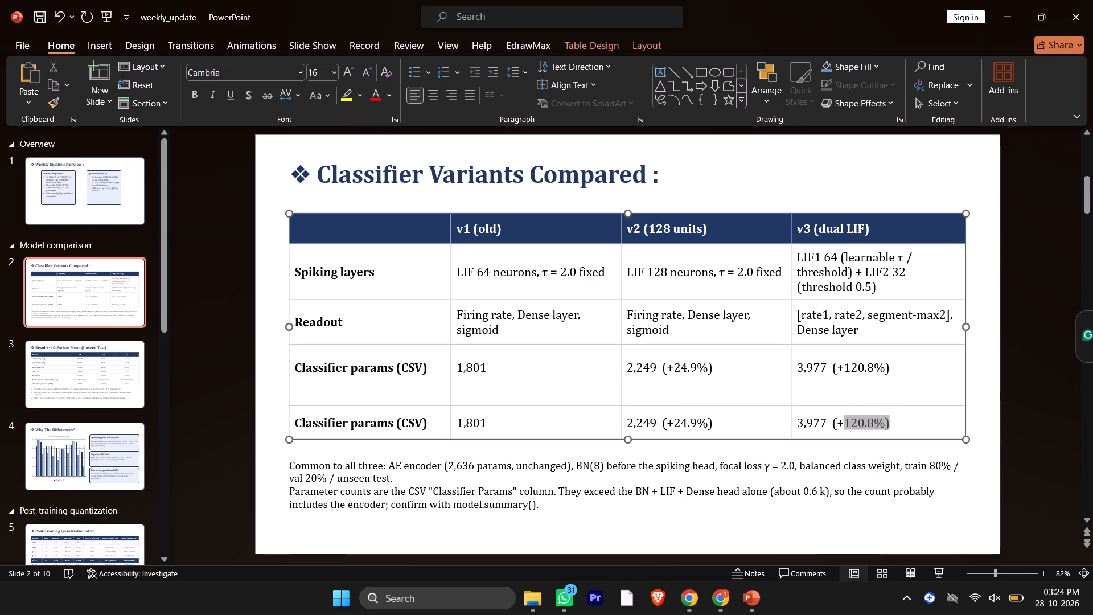
drag(840, 432, 806, 432)
key(BackSpace)
drag(713, 415, 684, 424)
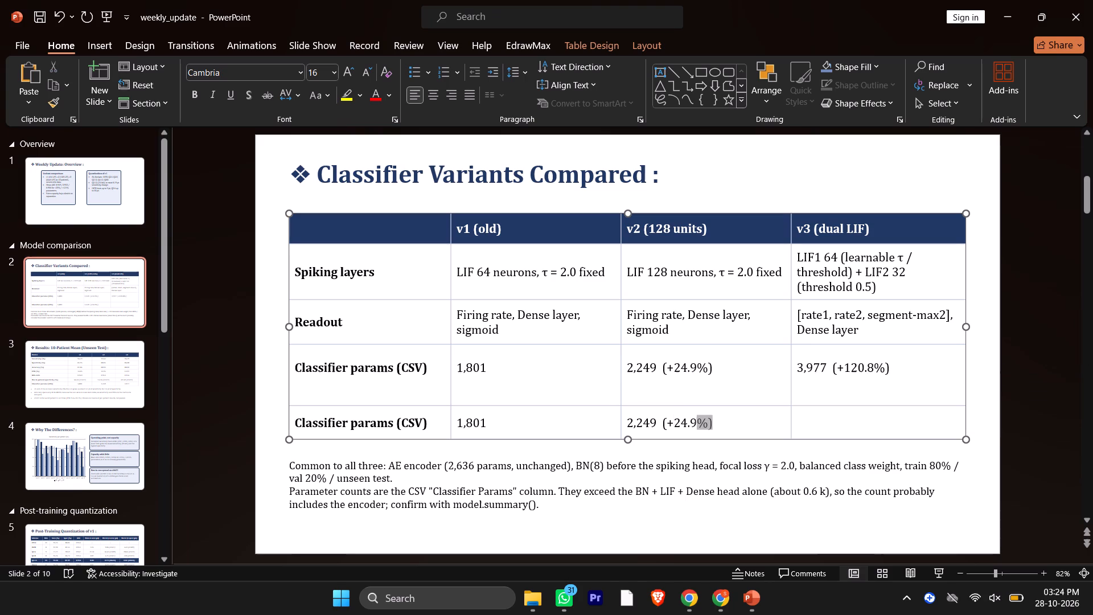
drag(684, 424, 627, 422)
key(BackSpace)
drag(486, 421, 472, 425)
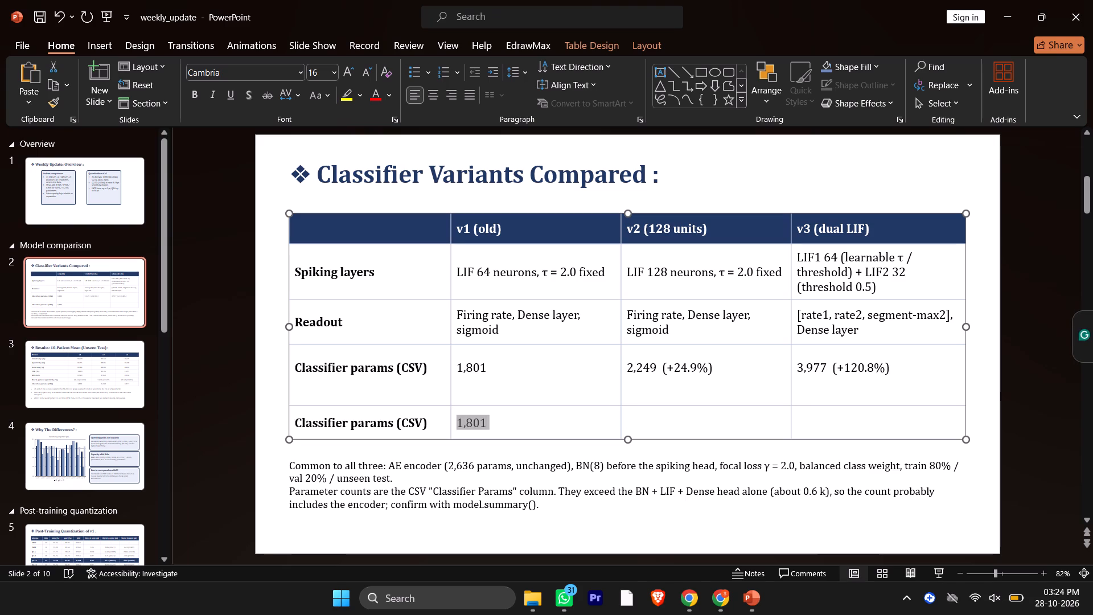
drag(472, 425, 468, 426)
key(BackSpace)
drag(439, 421, 319, 421)
key(BackSpace)
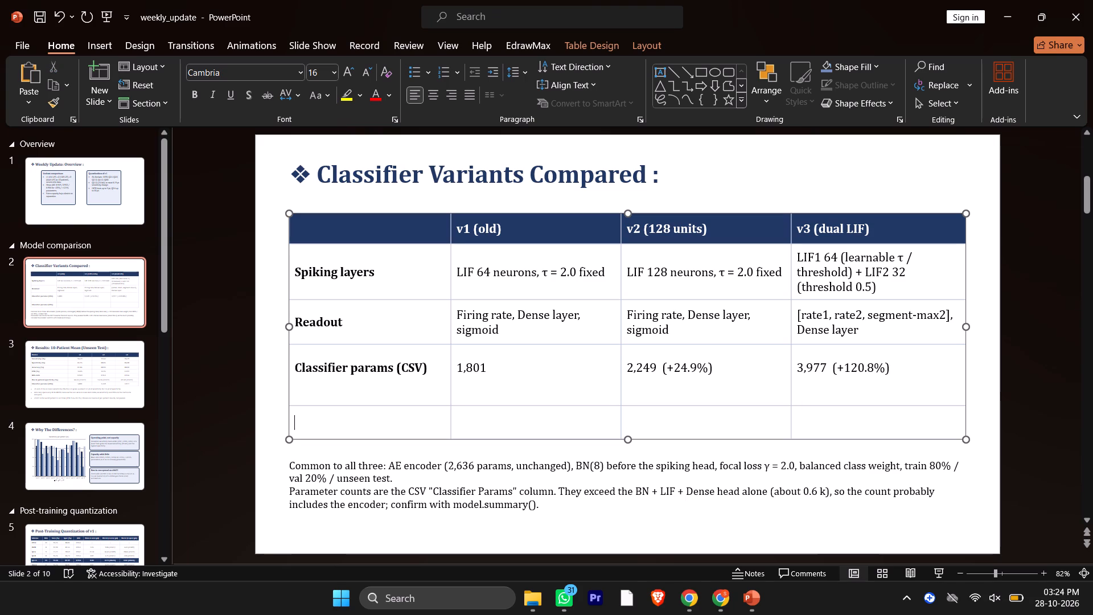
click(235, 395)
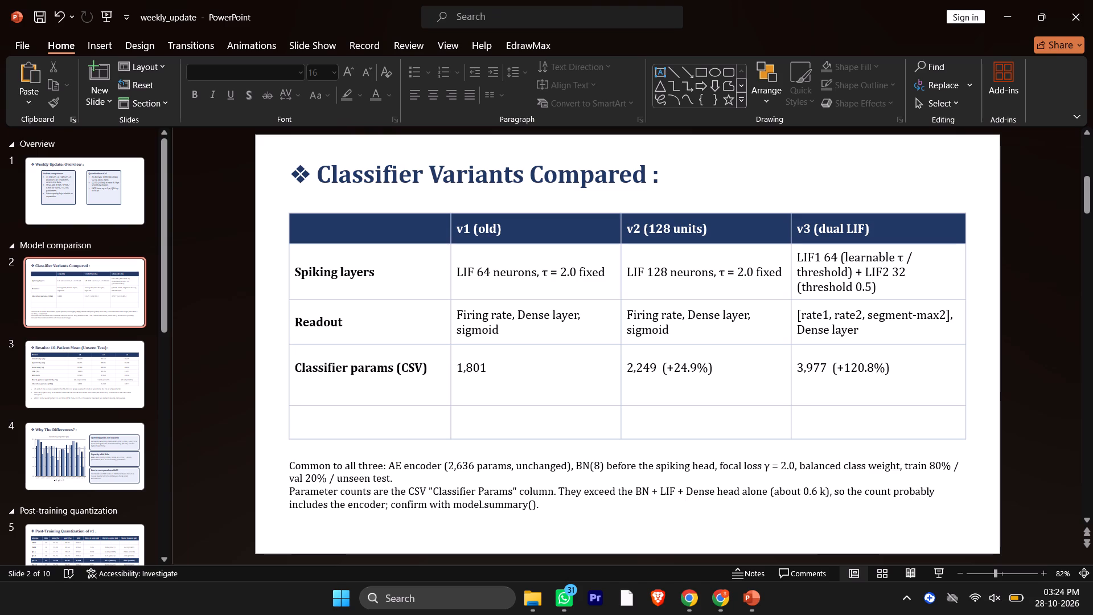
Save the presentation with the revised classifier table.
key(ctrl+s)
Remove the phrase "focal loss γ = 2.0," from the note below the classifier table on slide 2.
click(793, 464)
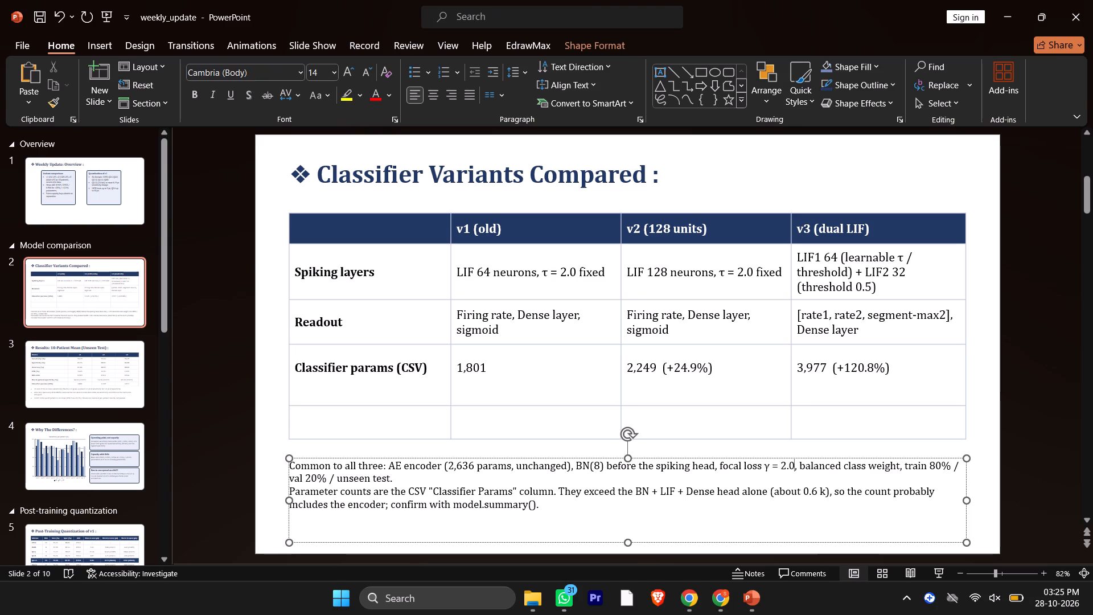
key(BackSpace)
key(BackSpace)
key(BackSpace)
key(BackSpace)
key(BackSpace)
key(BackSpace)
key(BackSpace)
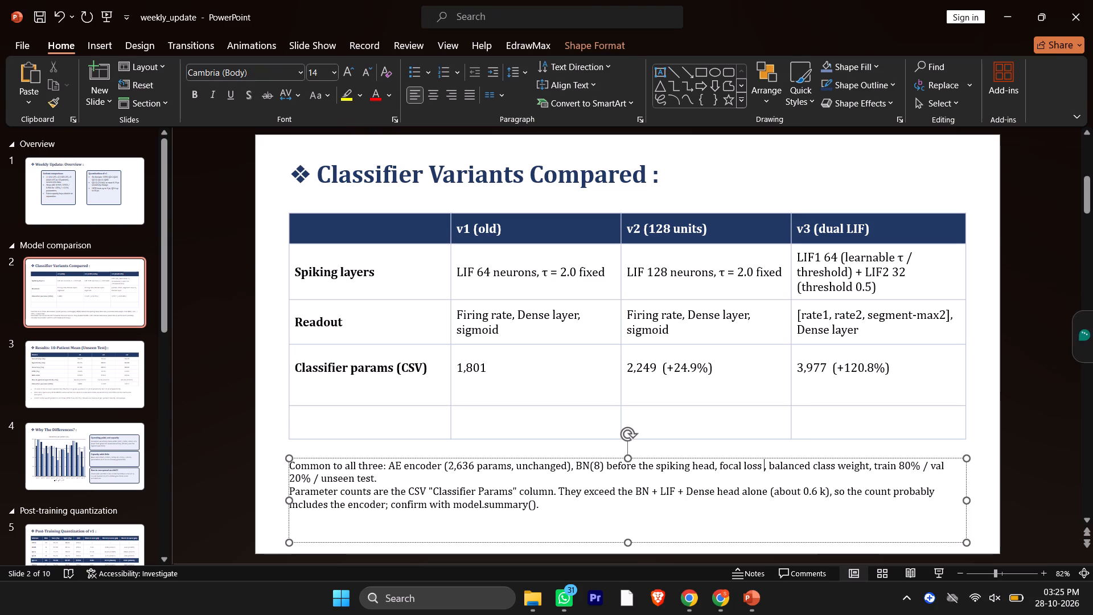
key(BackSpace)
key(BackSpace)
key(BackSpace)
key(BackSpace)
key(BackSpace)
key(BackSpace)
key(BackSpace)
key(BackSpace)
key(BackSpace)
key(BackSpace)
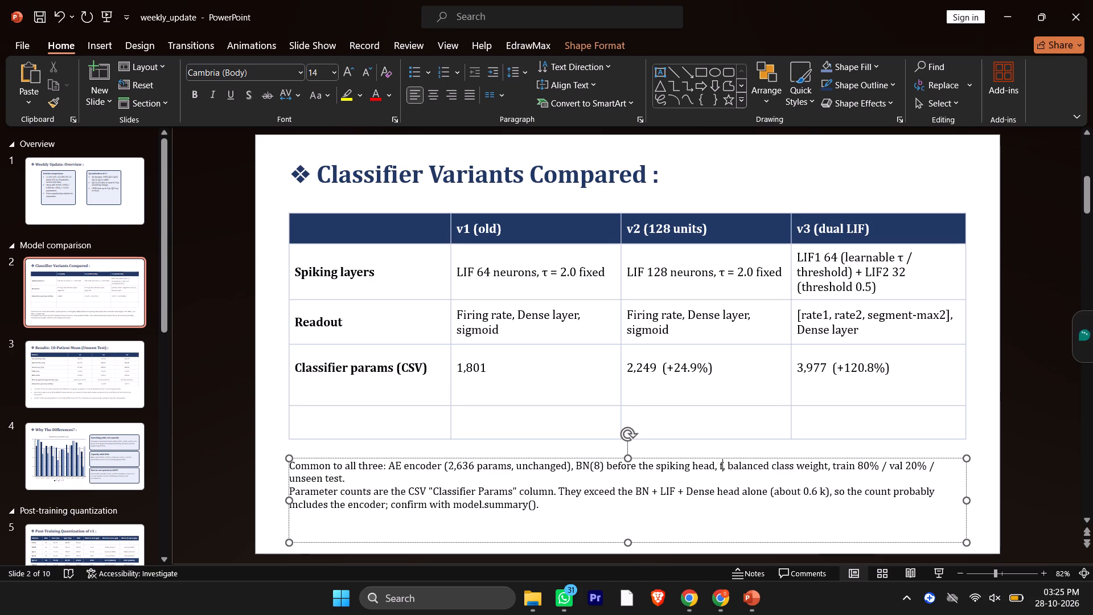
key(BackSpace)
key(BackSpace)
key(BackSpace)
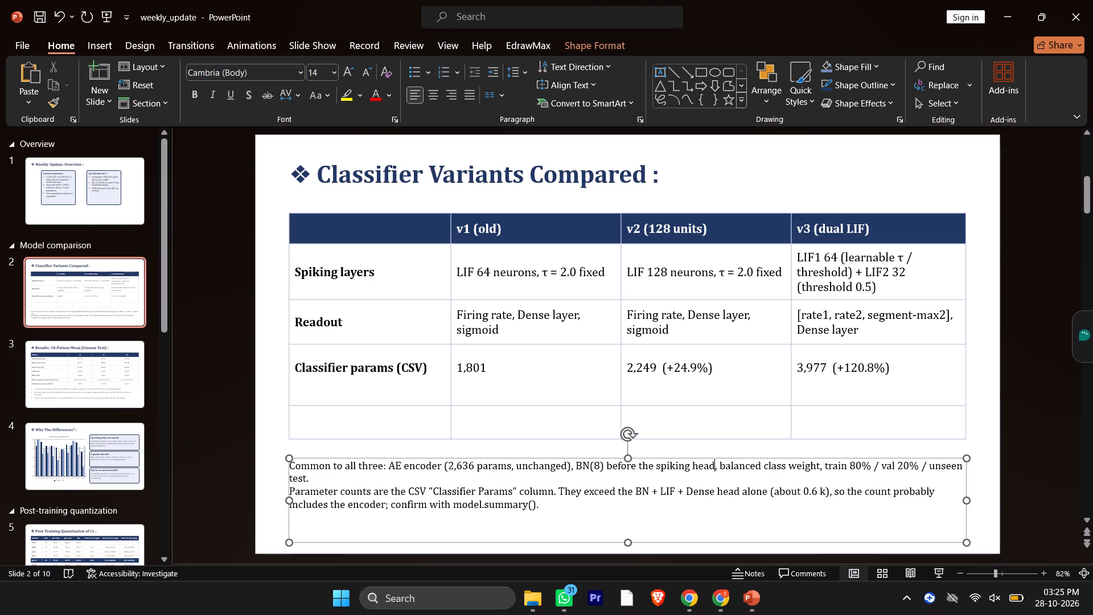
click(178, 495)
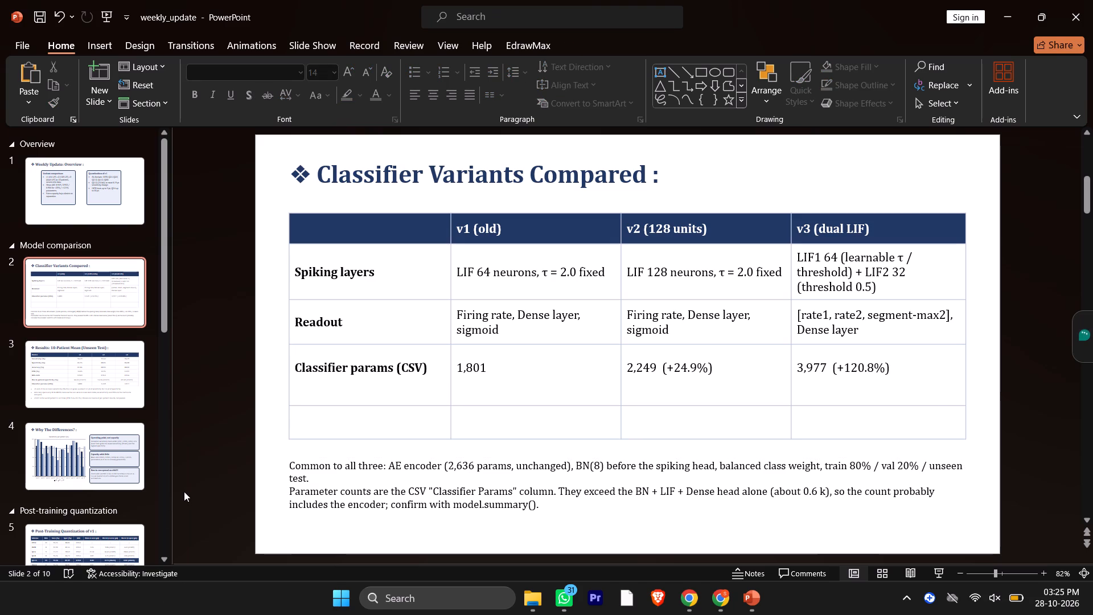
Save the presentation with the shortened classifier note.
key(ctrl+s)
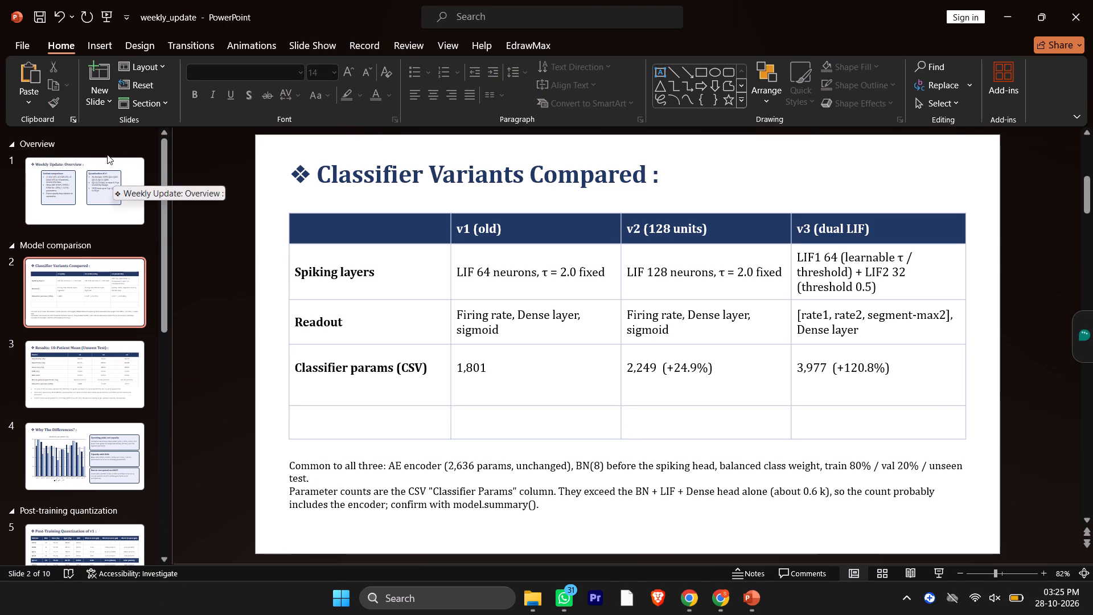
Review the 10-patient results slide and delete the "Why The Differences? :" slide that follows it.
click(91, 361)
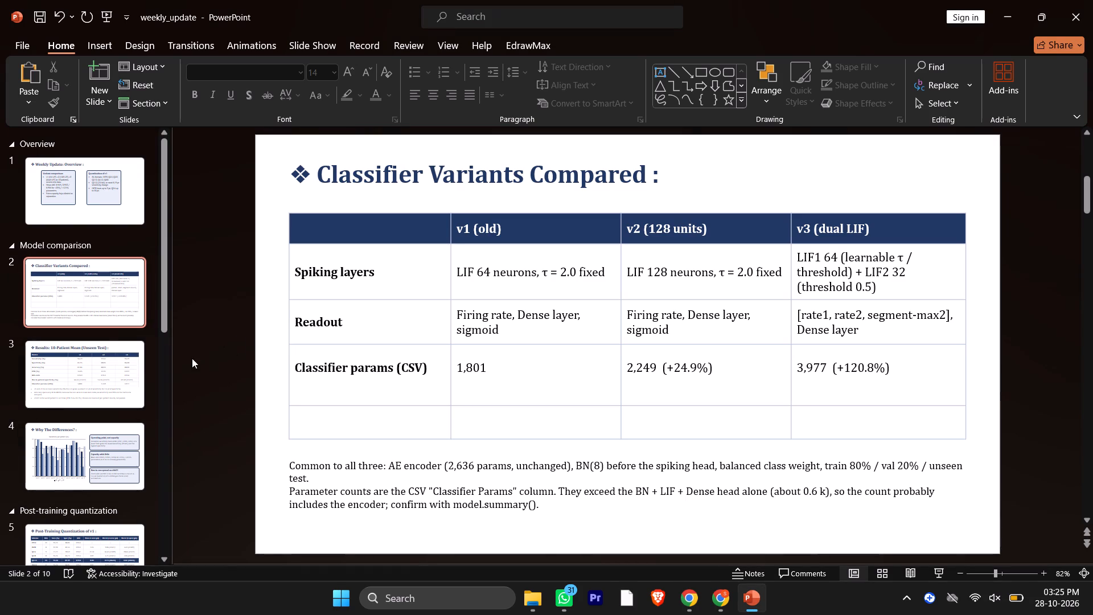
click(77, 358)
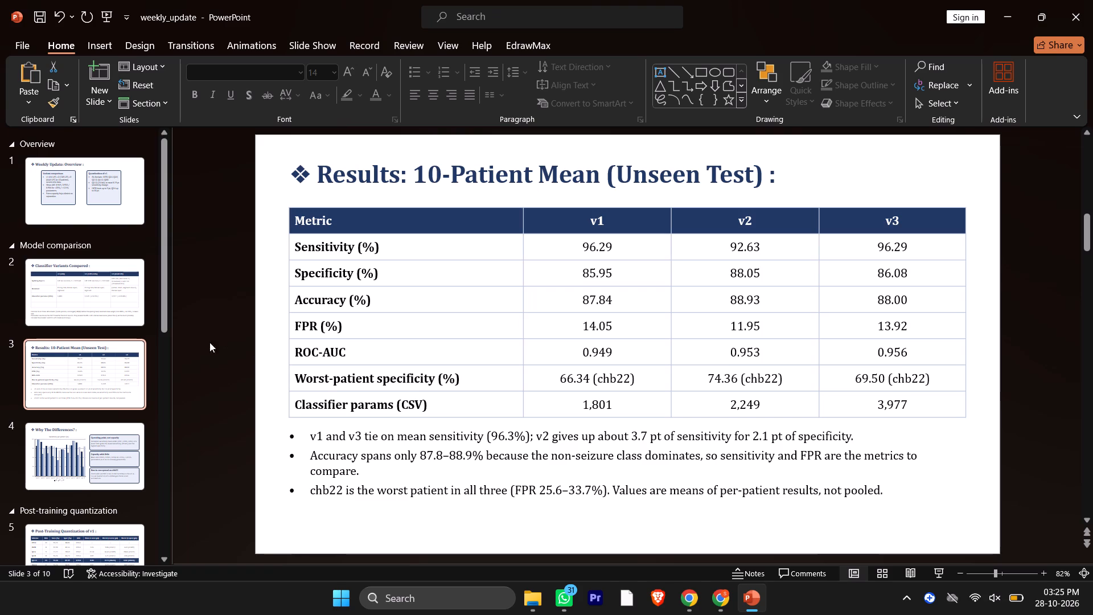
click(87, 442)
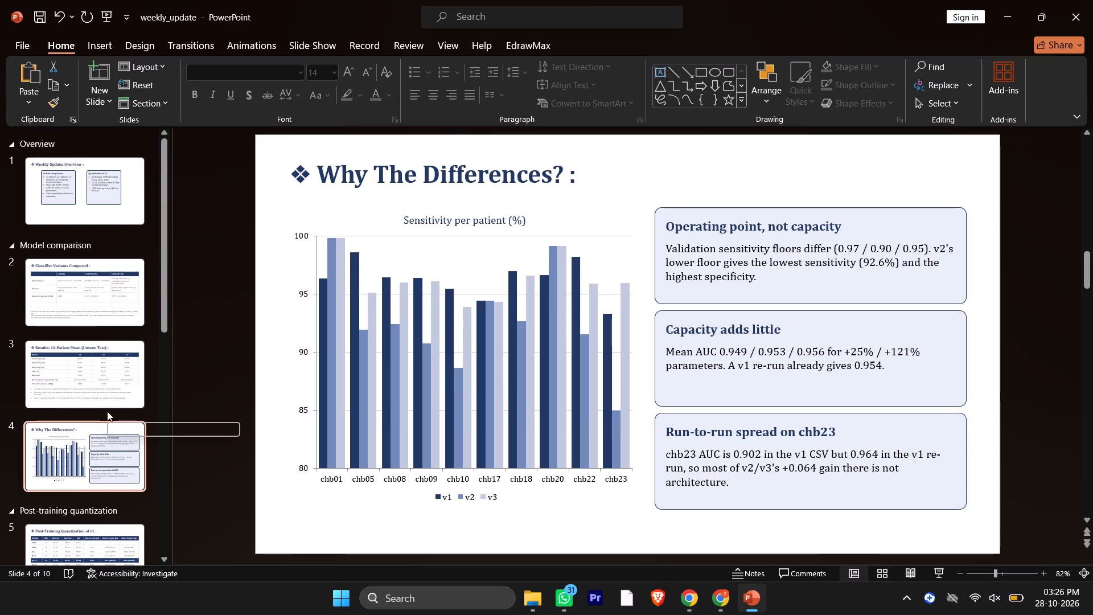
key(BackSpace)
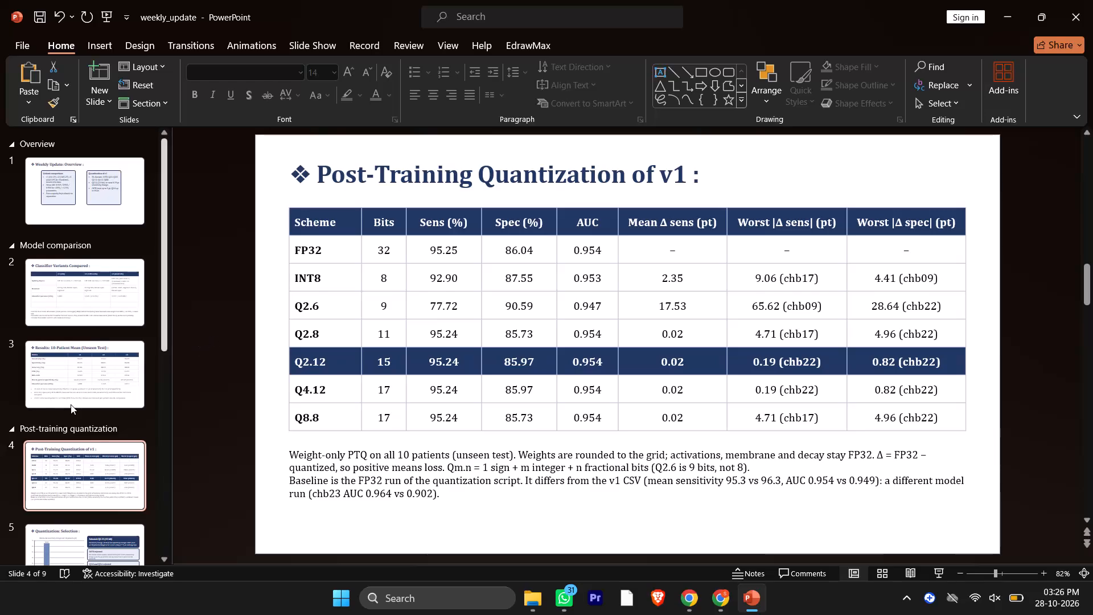
Remove "Post-Training" from the title of slide 4, leaving the heading "Quantization of v1 :".
scroll(71, 404, down, 8)
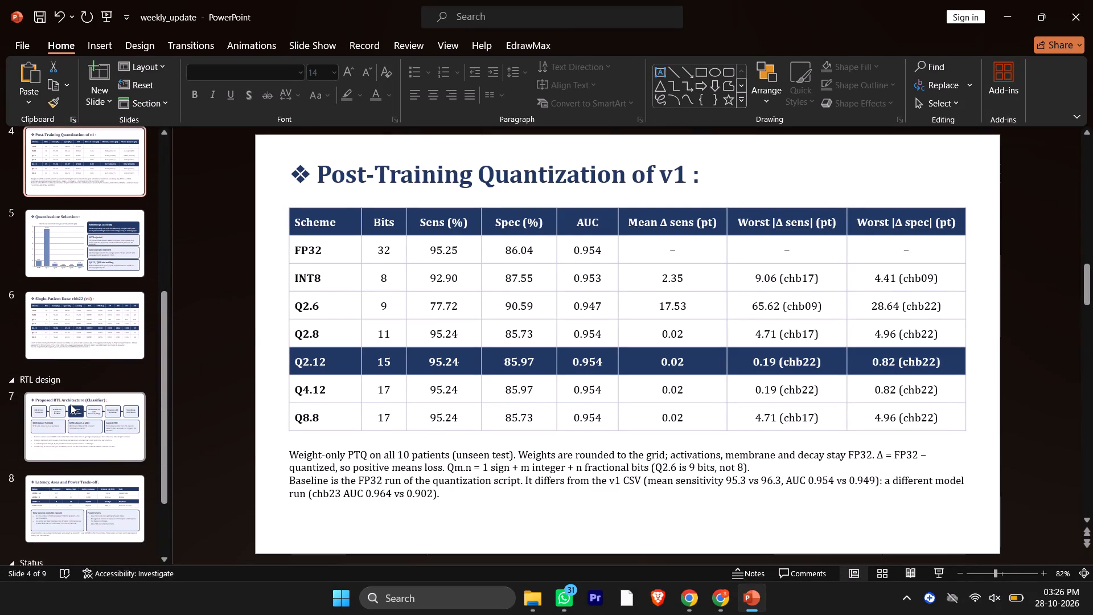
scroll(71, 404, up, 10)
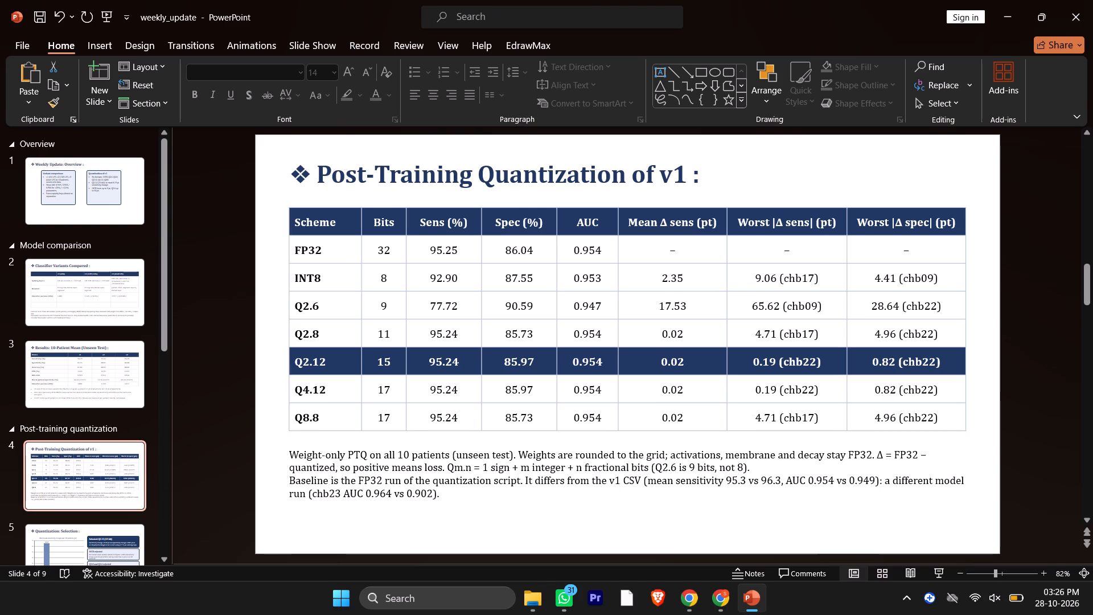
click(474, 175)
key(BackSpace)
key(BackSpace)
key(BackSpace)
key(BackSpace)
key(BackSpace)
key(BackSpace)
key(BackSpace)
key(BackSpace)
key(BackSpace)
key(BackSpace)
key(BackSpace)
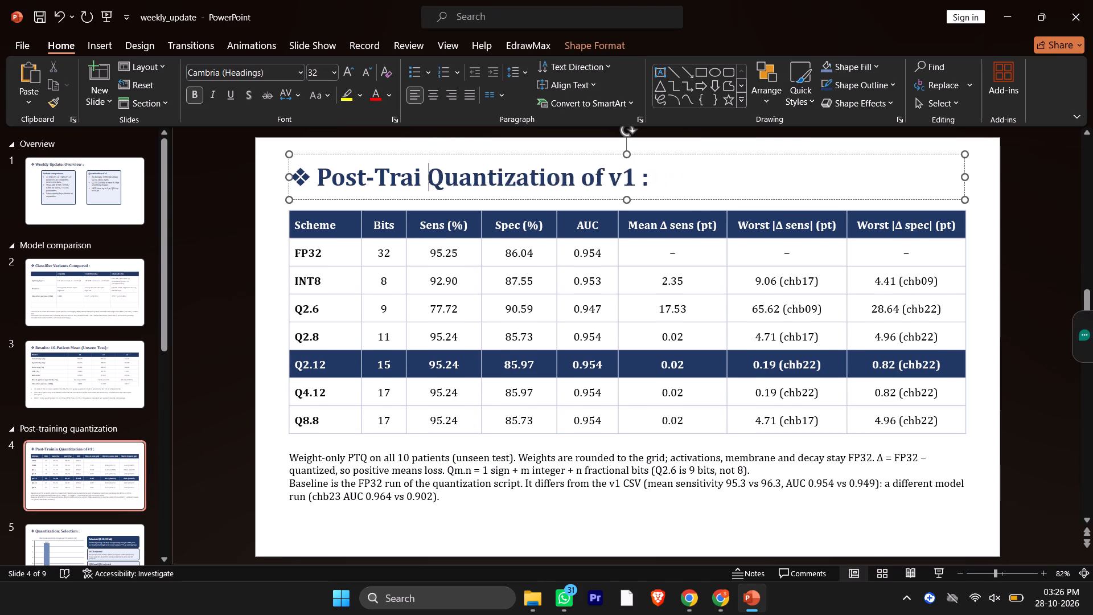
key(BackSpace)
key(BackSpace)
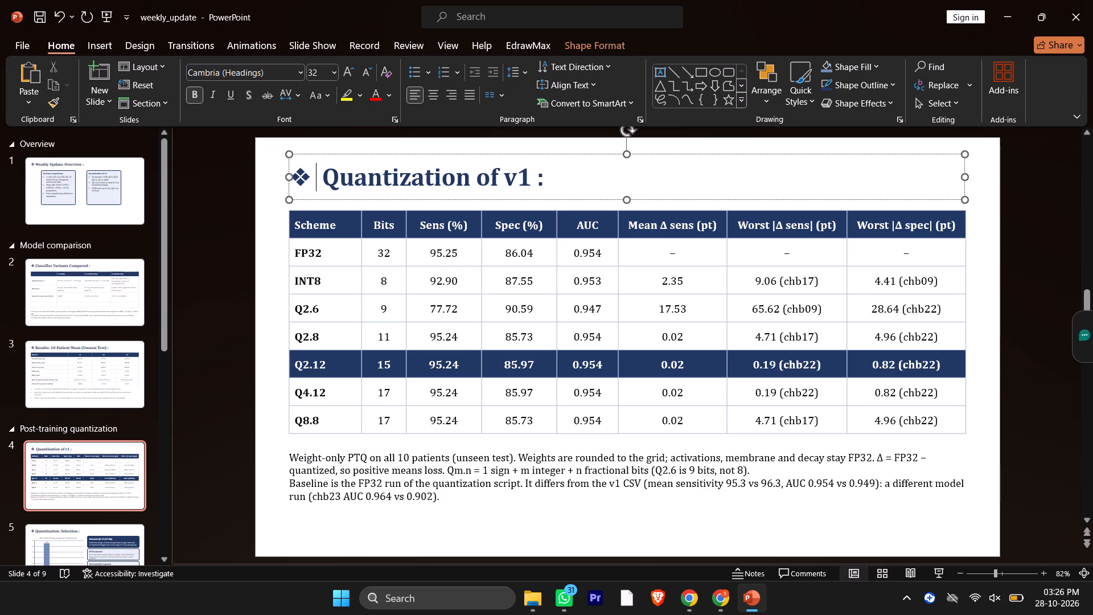
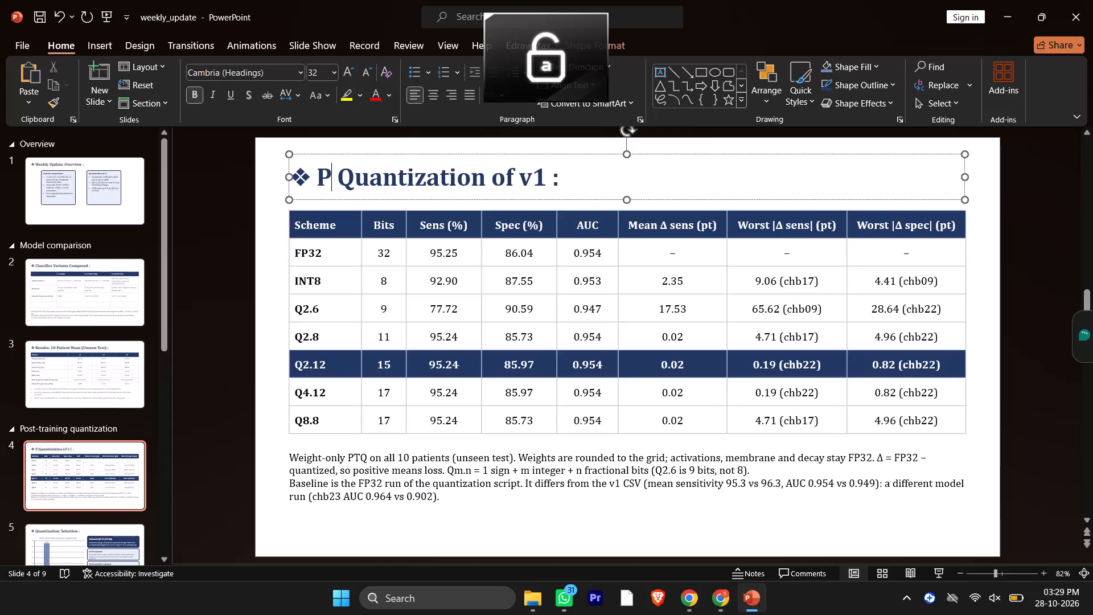
Restore "Post Training" in the slide 4 title so it reads "Post Training Quantization of v1 :", and save the presentation.
text(st)
key(space)
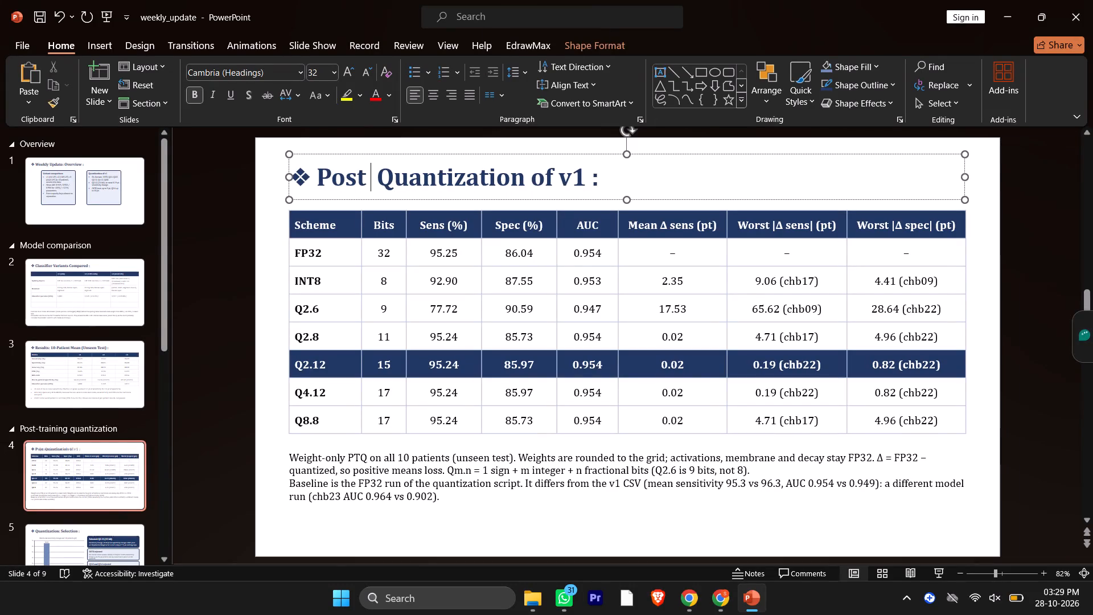
text(ining)
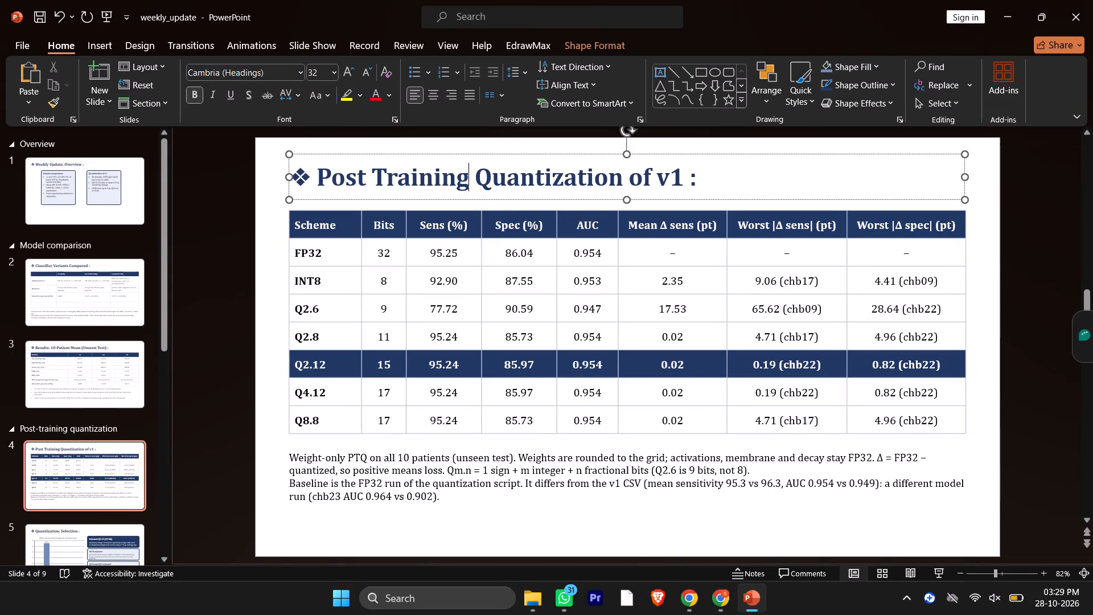
click(231, 278)
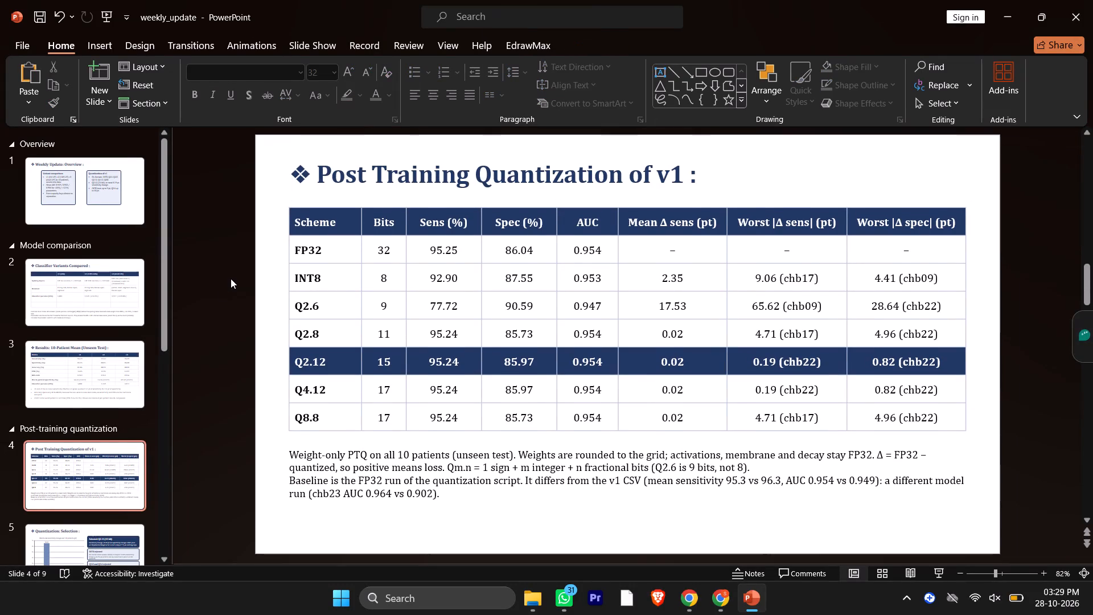
key(ctrl+s)
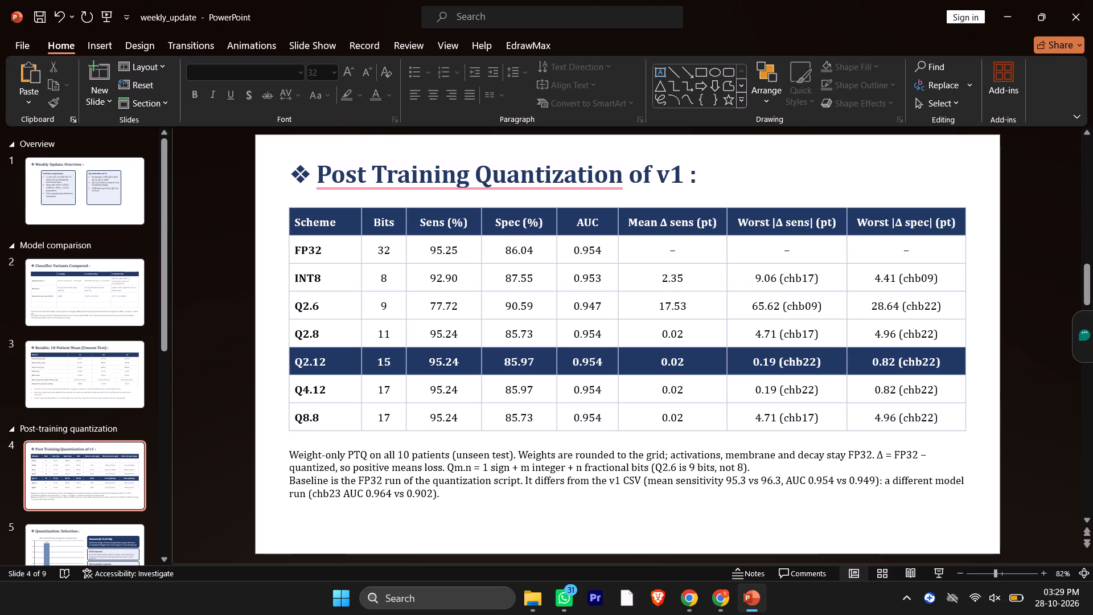
Accept the suggested spelling correction "Post-Training Quantisation" in the slide 4 title.
click(453, 210)
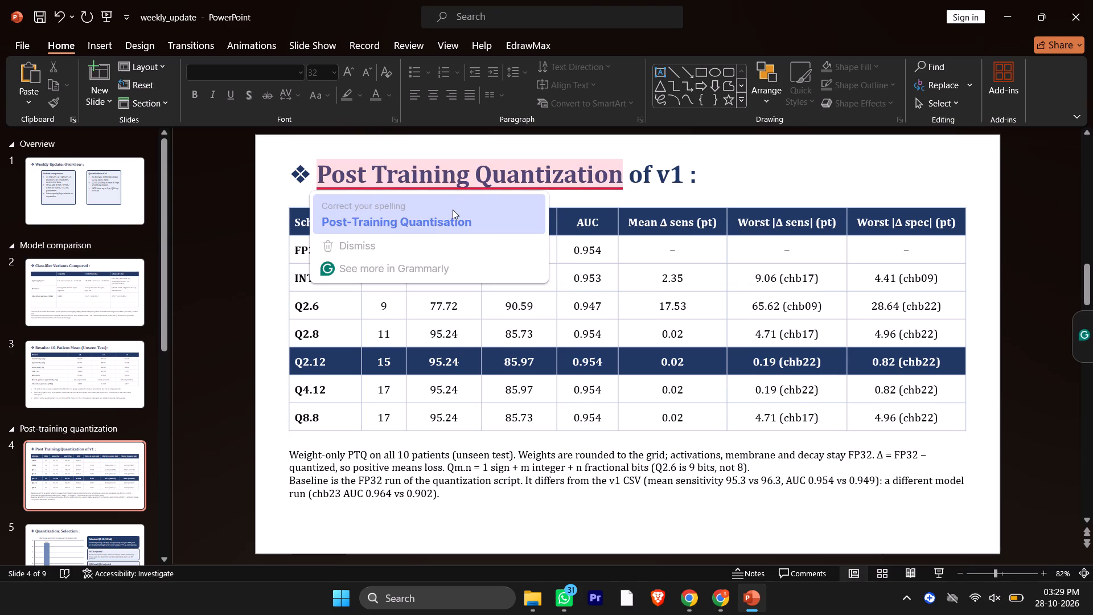
key(shift+Right)
key(shift+Right)
key(shift+Right)
key(shift+Right)
key(shift+Right)
key(shift+Right)
key(shift+Right)
key(shift+Right)
key(shift+Right)
key(shift+Right)
key(shift+Right)
key(shift+Right)
key(shift+Right)
key(shift+Right)
key(shift+Right)
key(shift+Right)
key(shift+Right)
key(shift+Right)
key(shift+Right)
key(shift+Right)
key(shift+Right)
key(shift+Right)
key(shift+Right)
key(shift+Right)
key(shift+Right)
key(shift+Right)
key(p)
key(o)
key(s)
key(t)
key(minus)
key(t)
key(r)
key(a)
key(i)
key(n)
key(i)
key(n)
text(g)
key(space)
key(q)
key(u)
text(an)
key(t)
key(i)
text(sa)
key(t)
key(i)
key(o)
key(n)
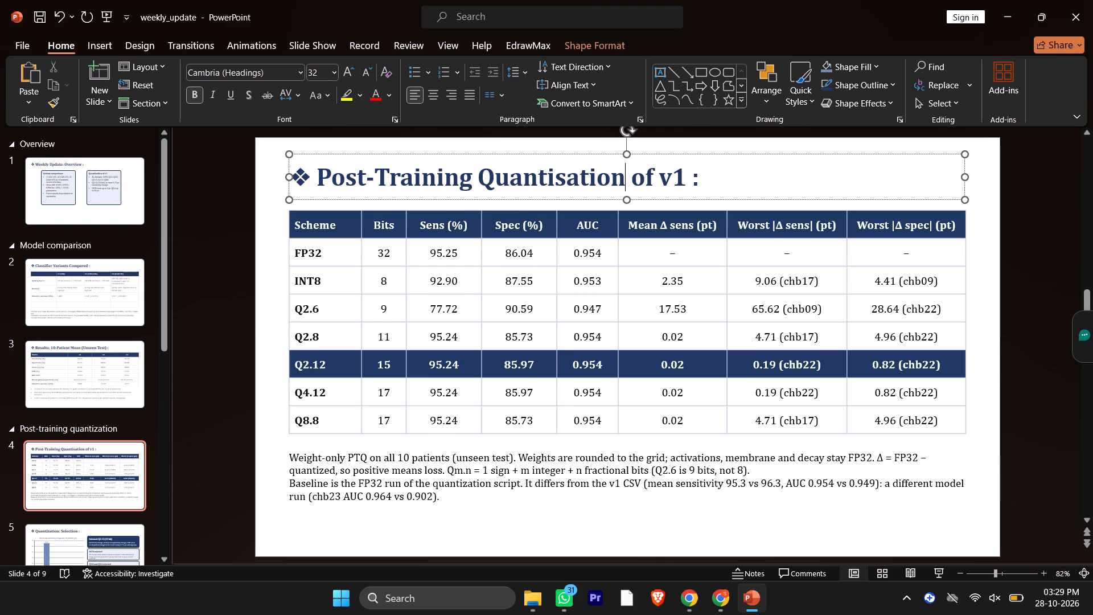
Delete the paragraph starting "Baseline is the FP32 run" from the note below slide 4's table, and save the presentation.
drag(452, 498, 287, 474)
key(BackSpace)
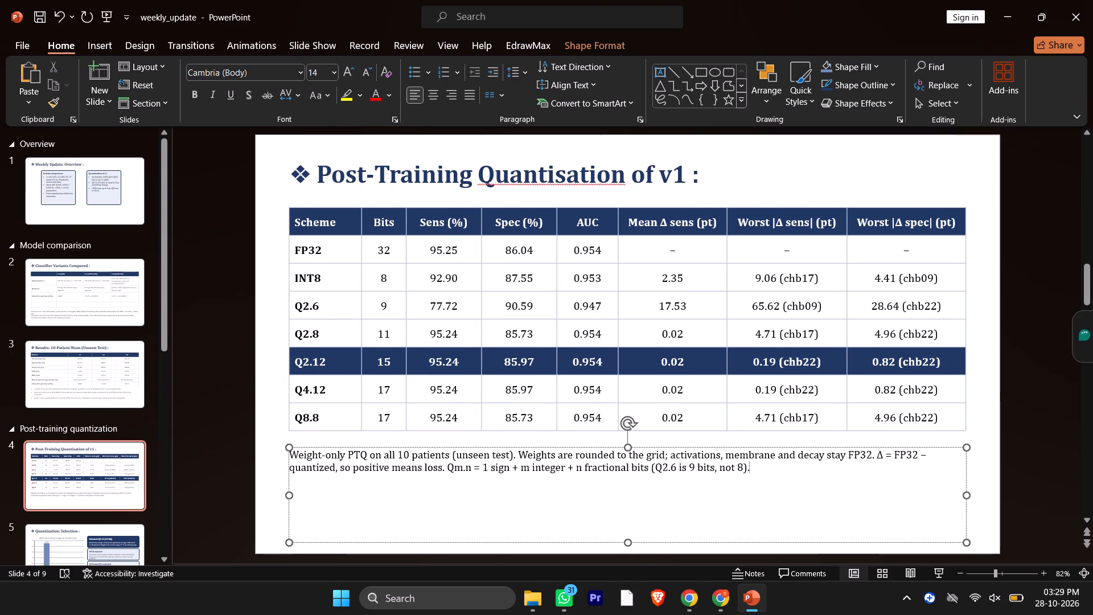
click(211, 405)
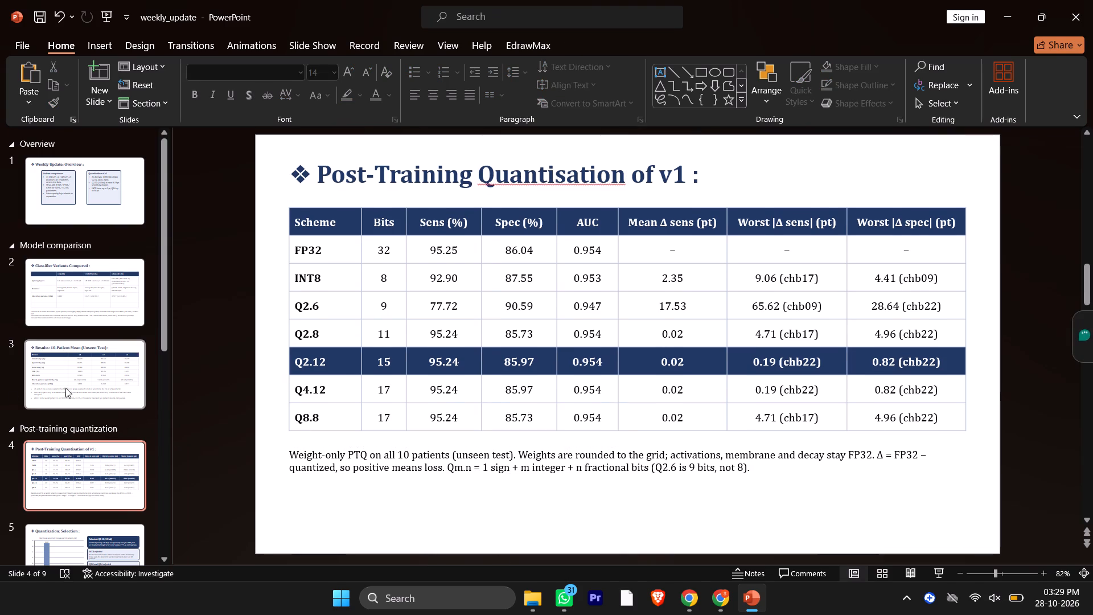
key(ctrl+s)
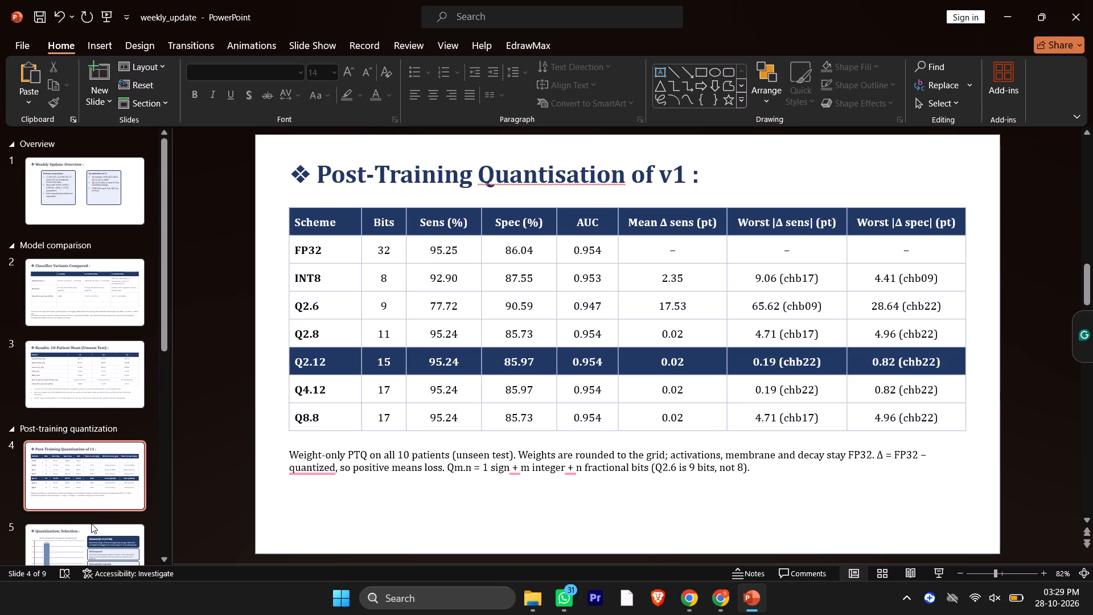
Review the "Quantization: Selection :" slide against the neighbouring 10-patient results, v1 quantisation and single-patient chb22 slides.
scroll(94, 514, down, 1)
click(65, 493)
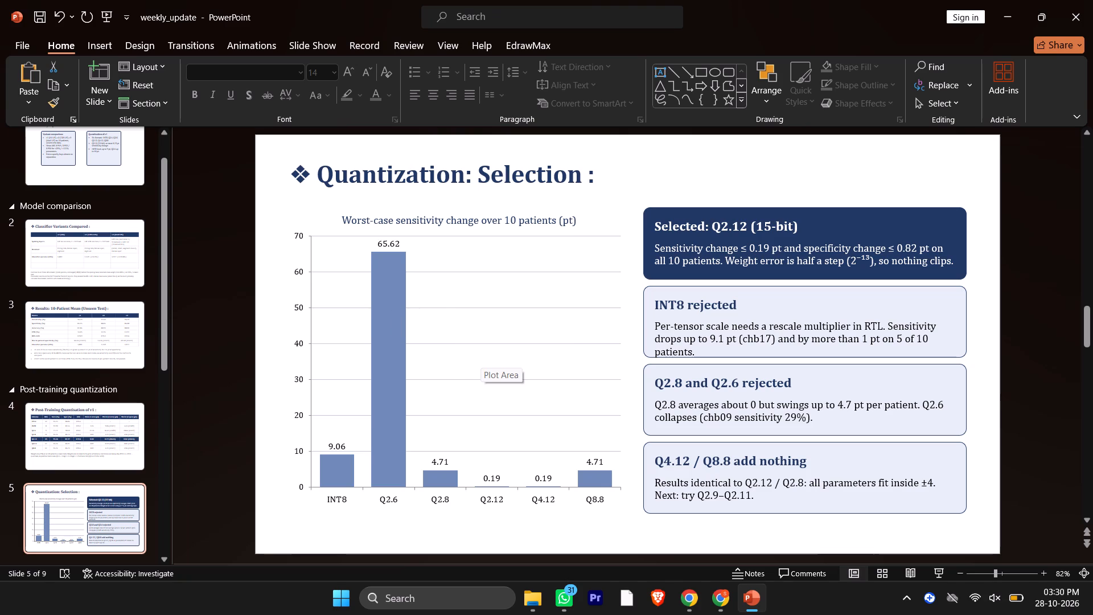
scroll(480, 357, up, 1)
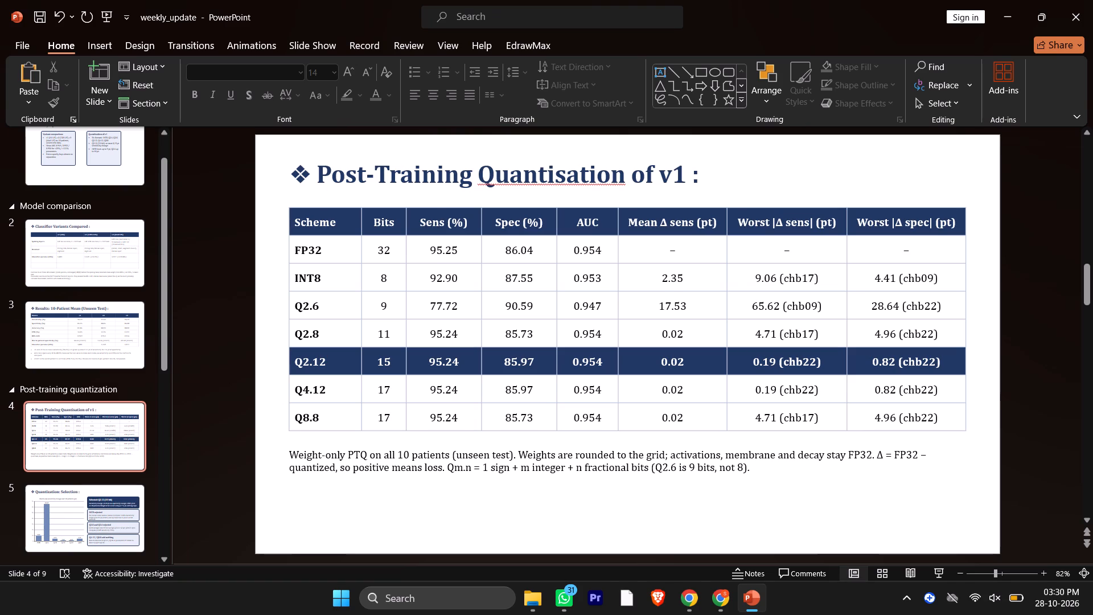
scroll(381, 424, down, 1)
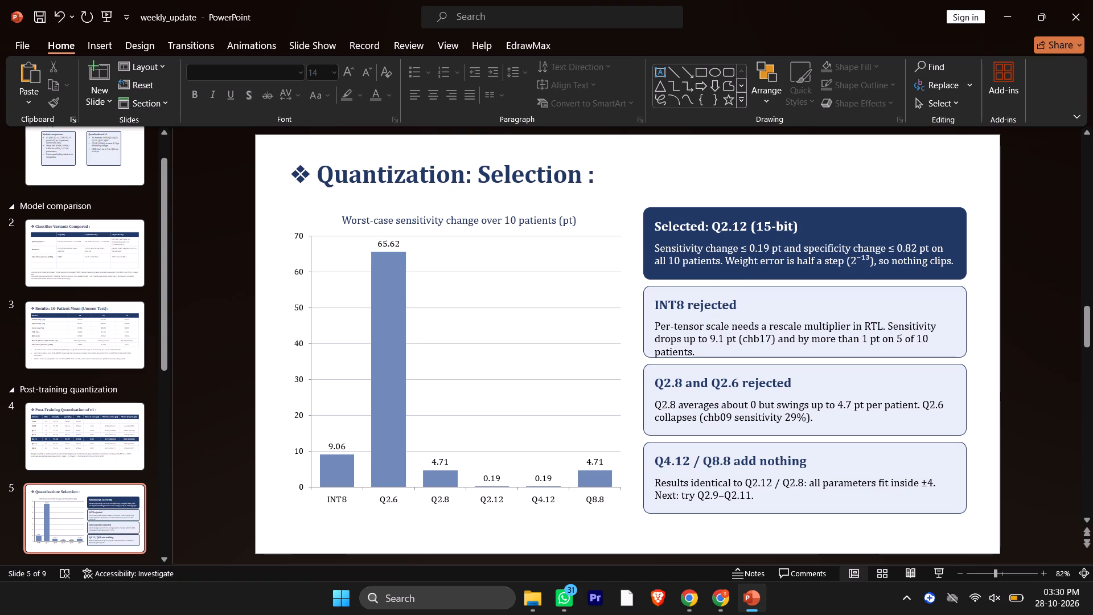
scroll(617, 356, up, 2)
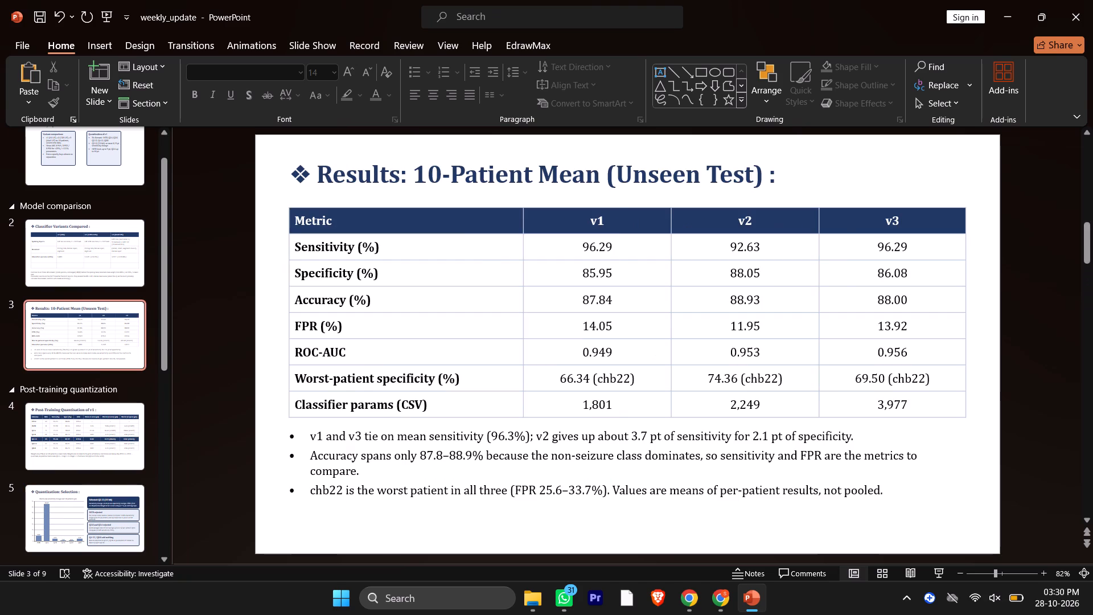
scroll(617, 356, down, 1)
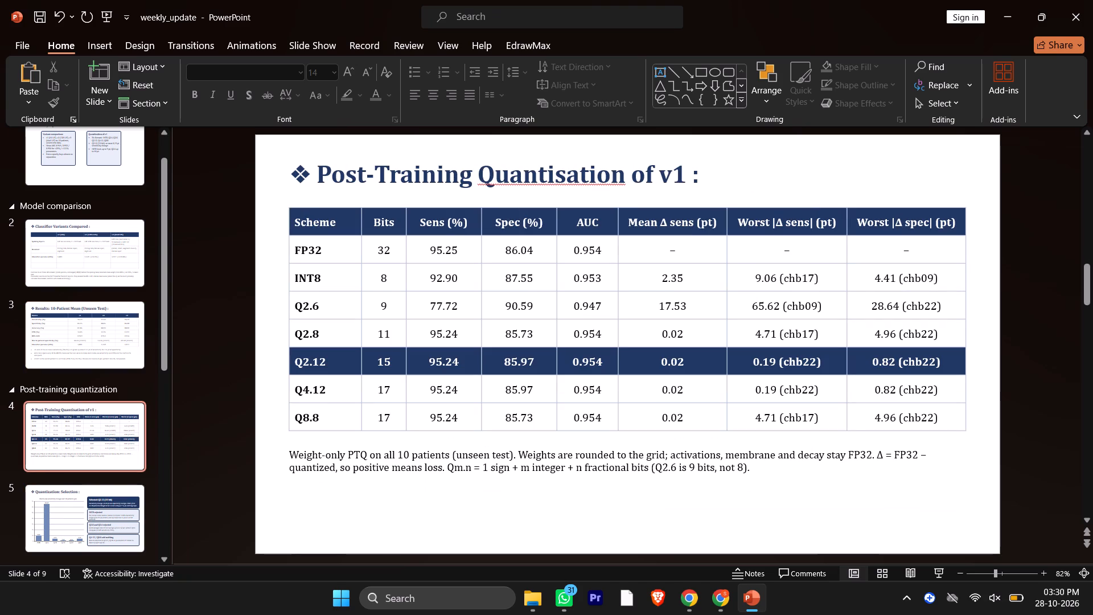
scroll(679, 329, down, 2)
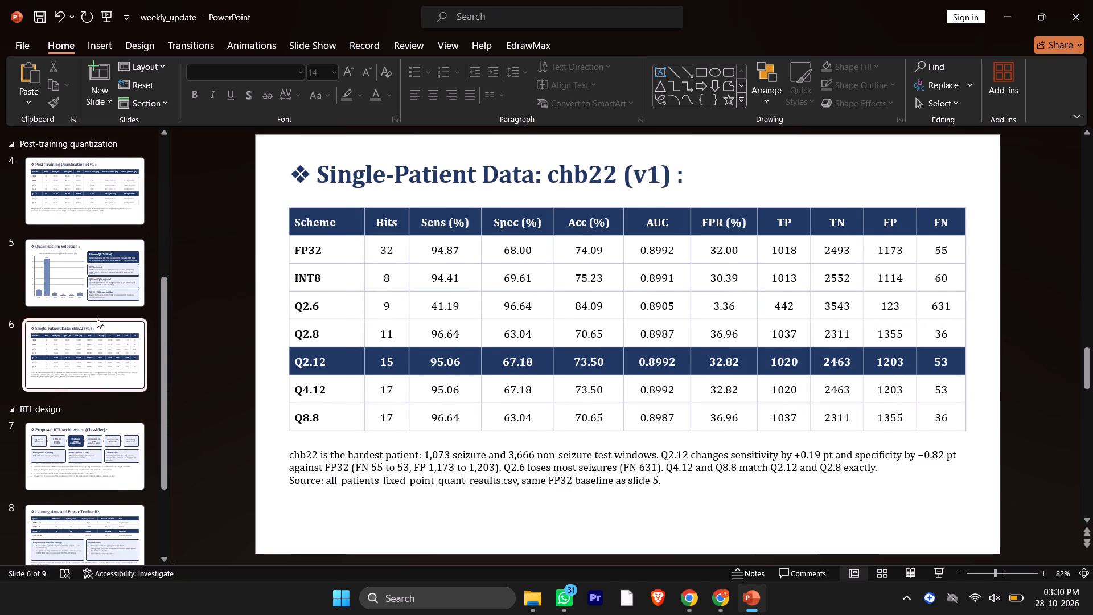
click(98, 297)
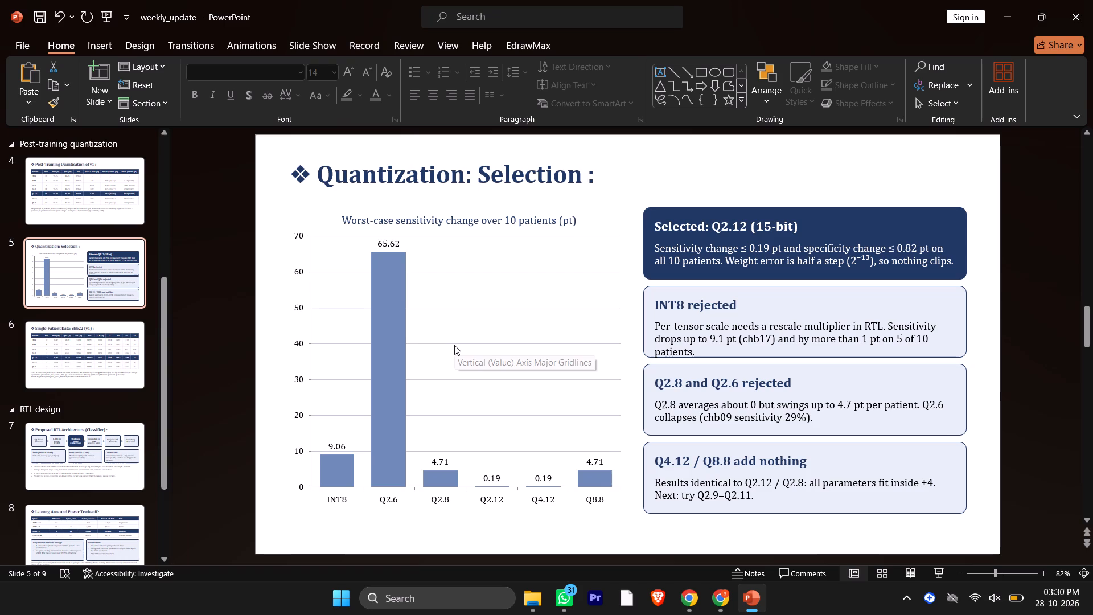
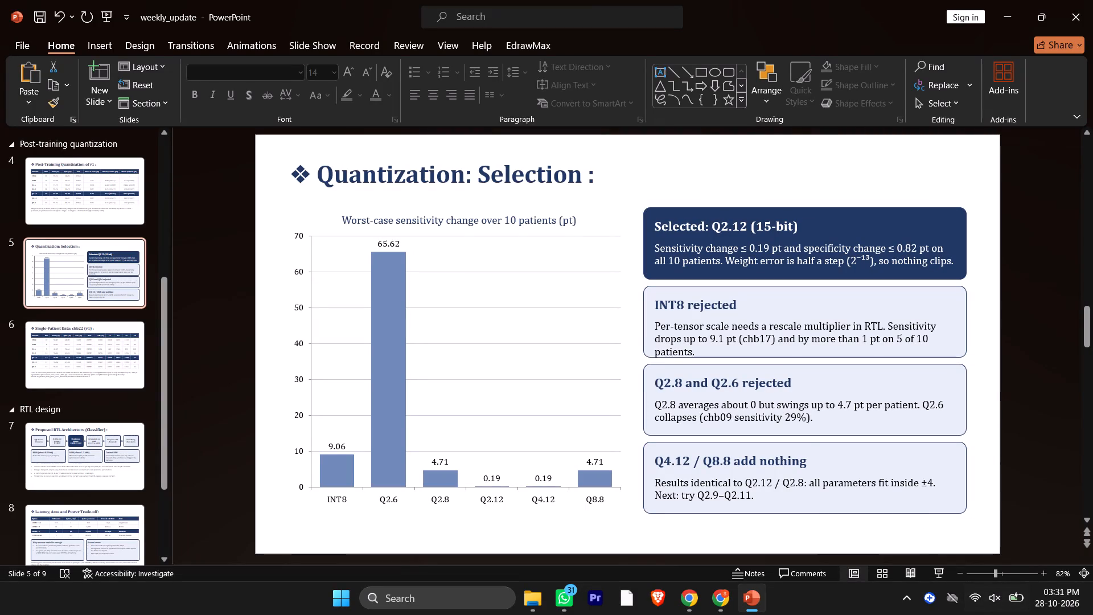
Delete the line "Next: try Q2.9–Q2.11." from the "Q4.12 / Q8.8 add nothing" card on slide 5.
drag(762, 494, 656, 493)
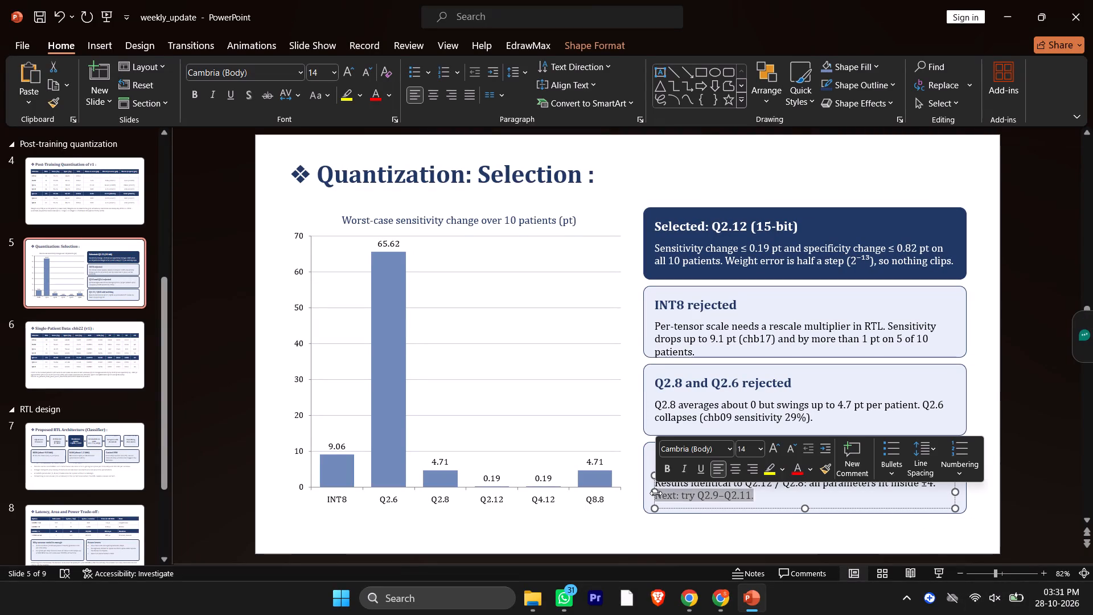
key(BackSpace)
click(618, 509)
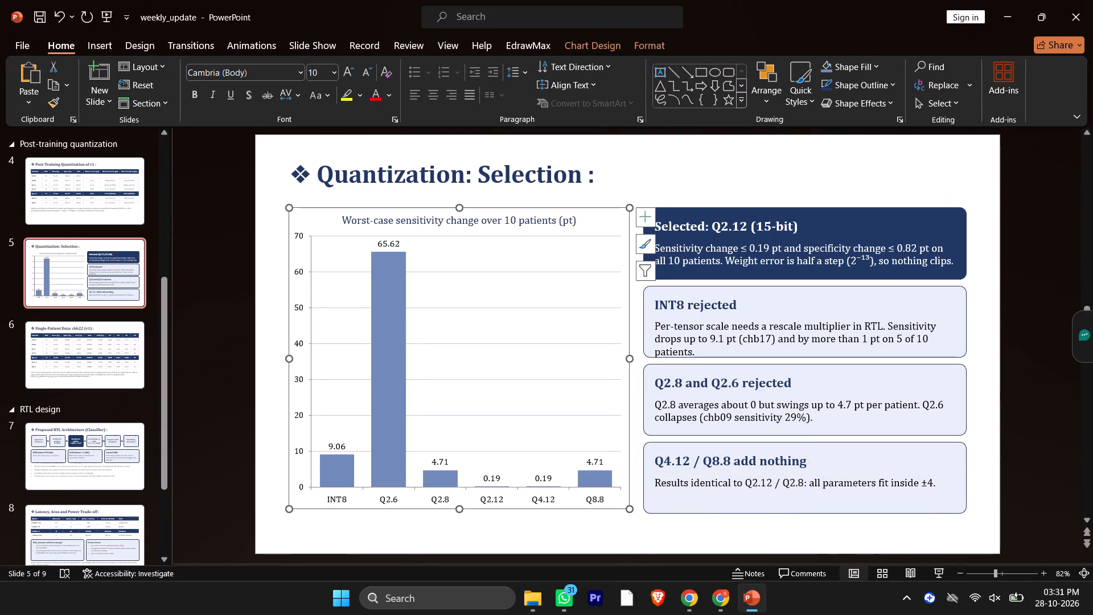
click(630, 557)
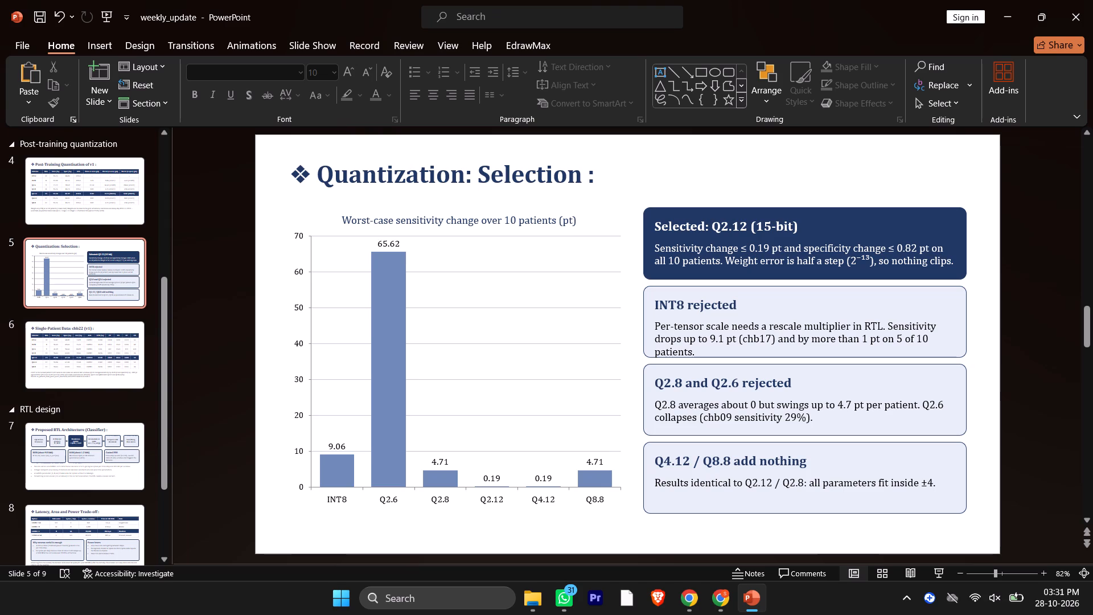
Delete the sentence starting "Weight error is half a step" from the "Selected: Q2.12 (15-bit)" card, and save the presentation.
click(958, 265)
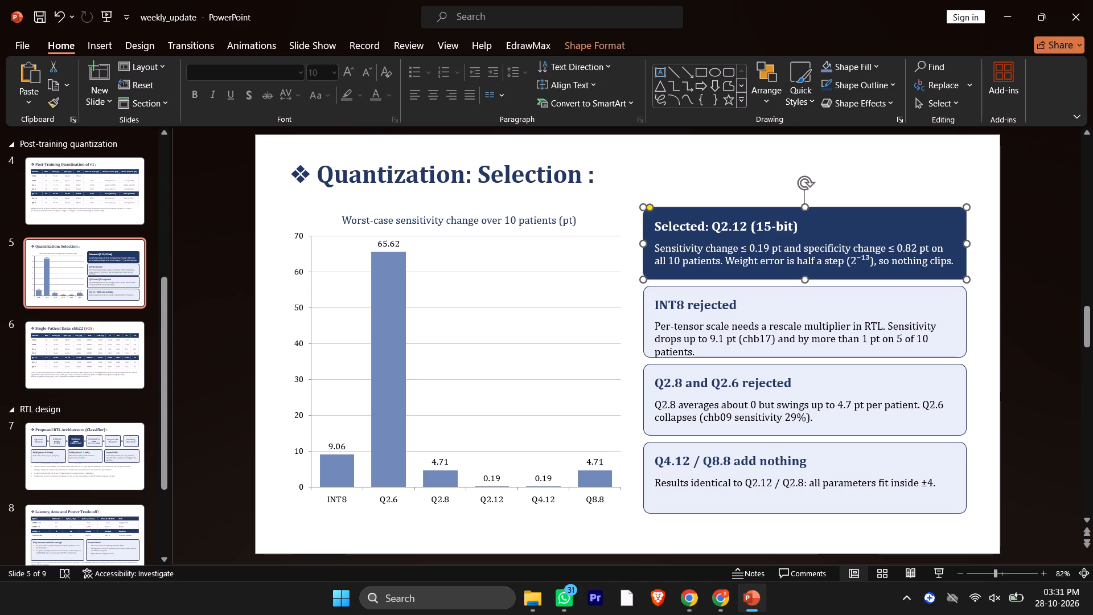
drag(951, 259, 823, 261)
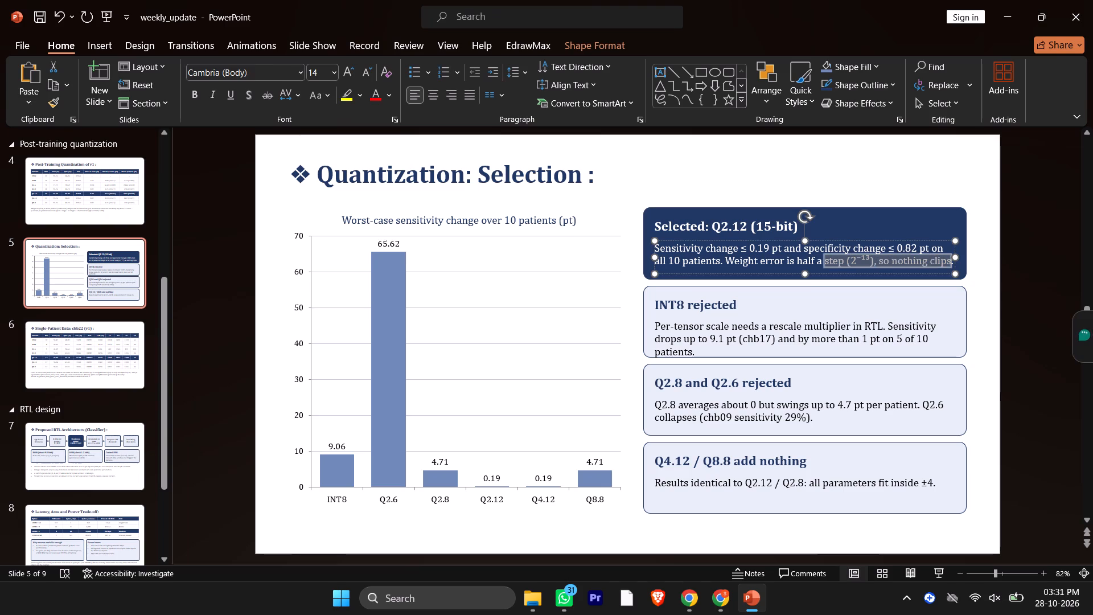
drag(823, 261, 738, 269)
key(BackSpace)
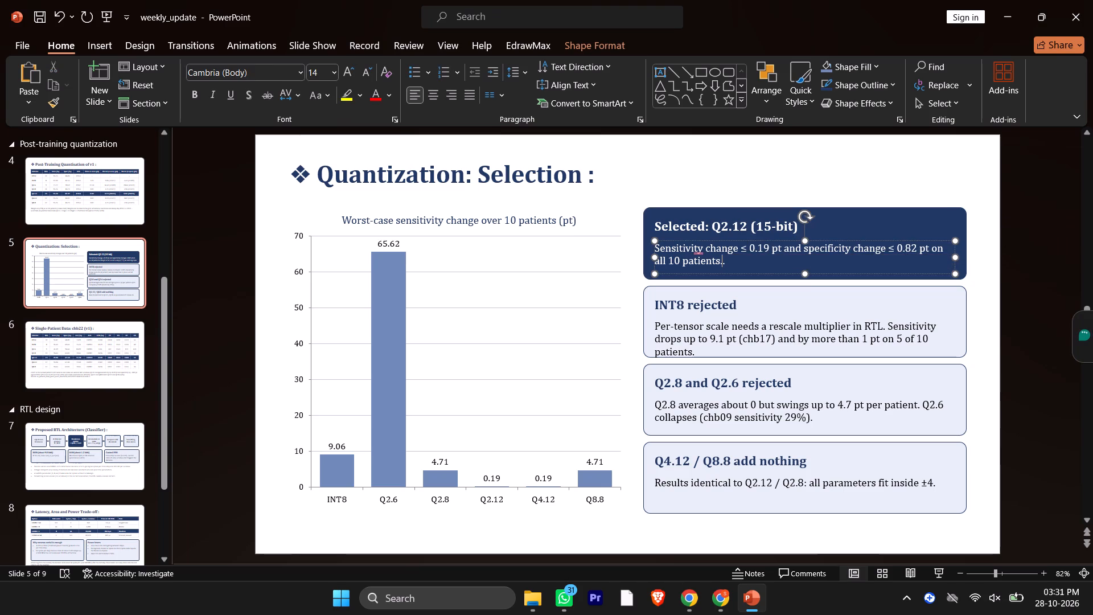
key(BackSpace)
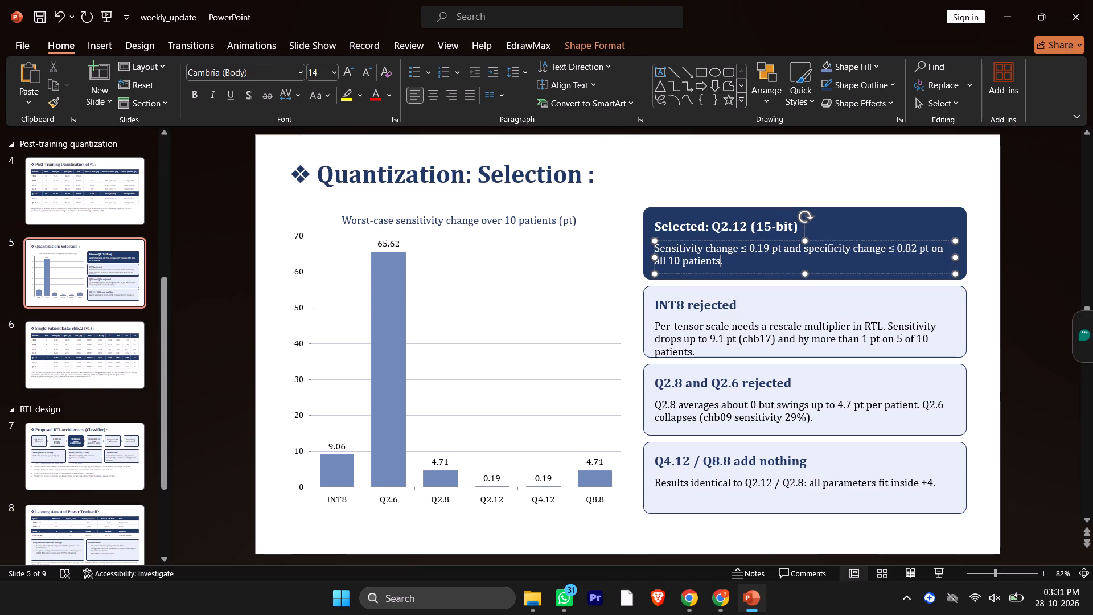
click(655, 188)
click(1058, 323)
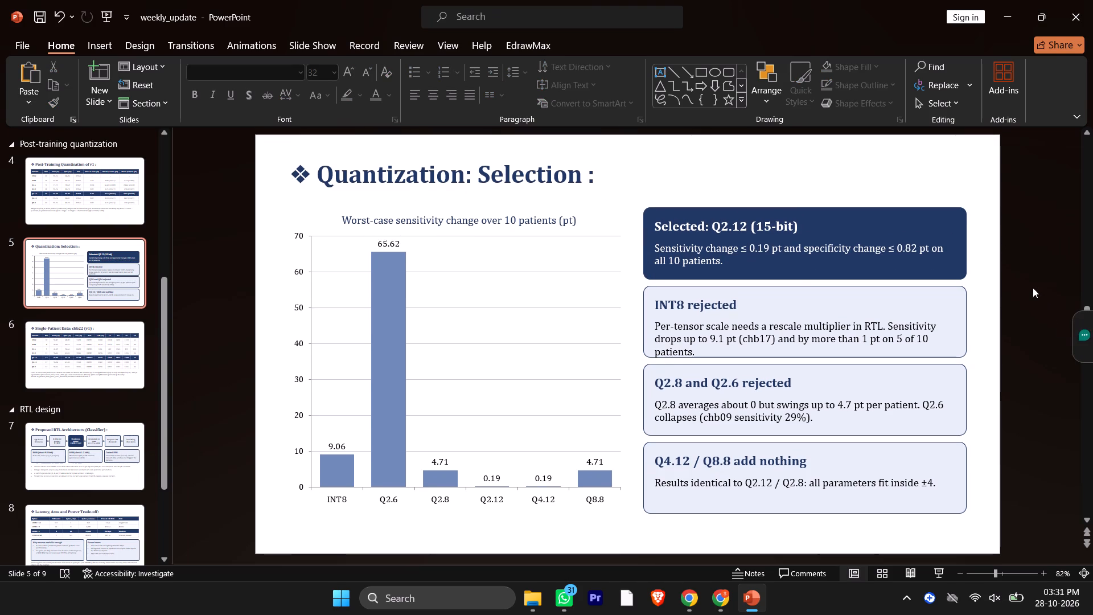
key(ctrl+s)
Move the body text of the "INT8 rejected" card up slightly so it fits inside the card, and save the presentation.
drag(695, 350, 656, 324)
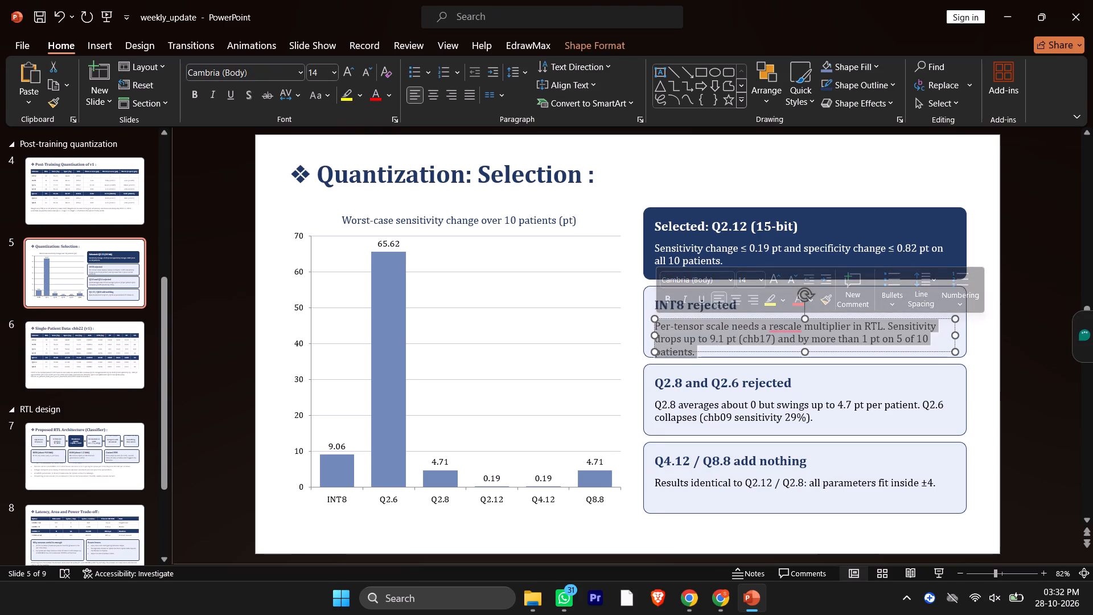
drag(720, 351, 720, 346)
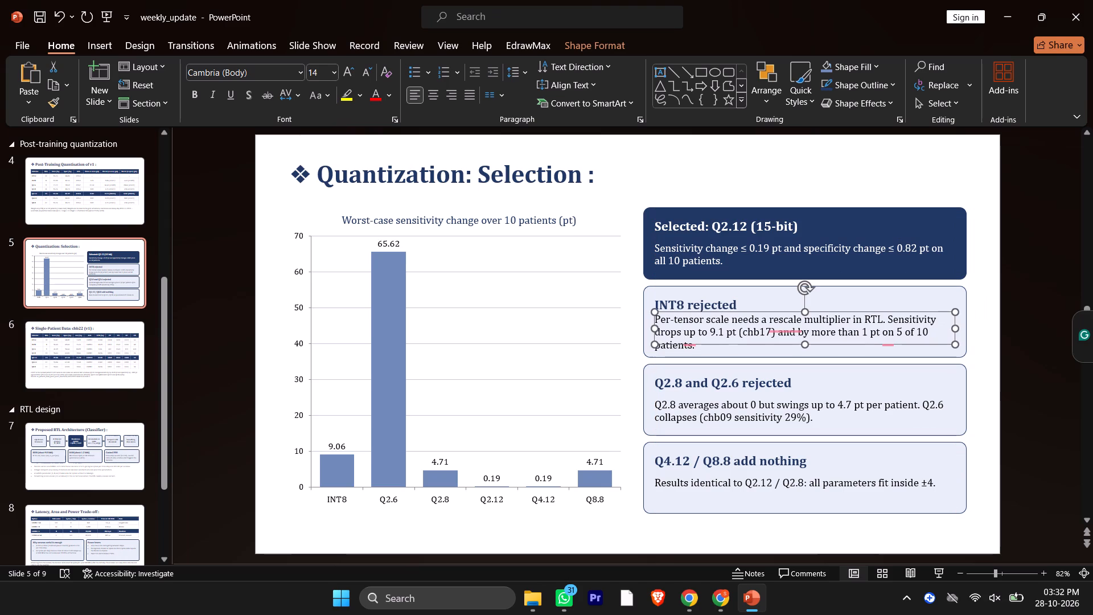
click(755, 182)
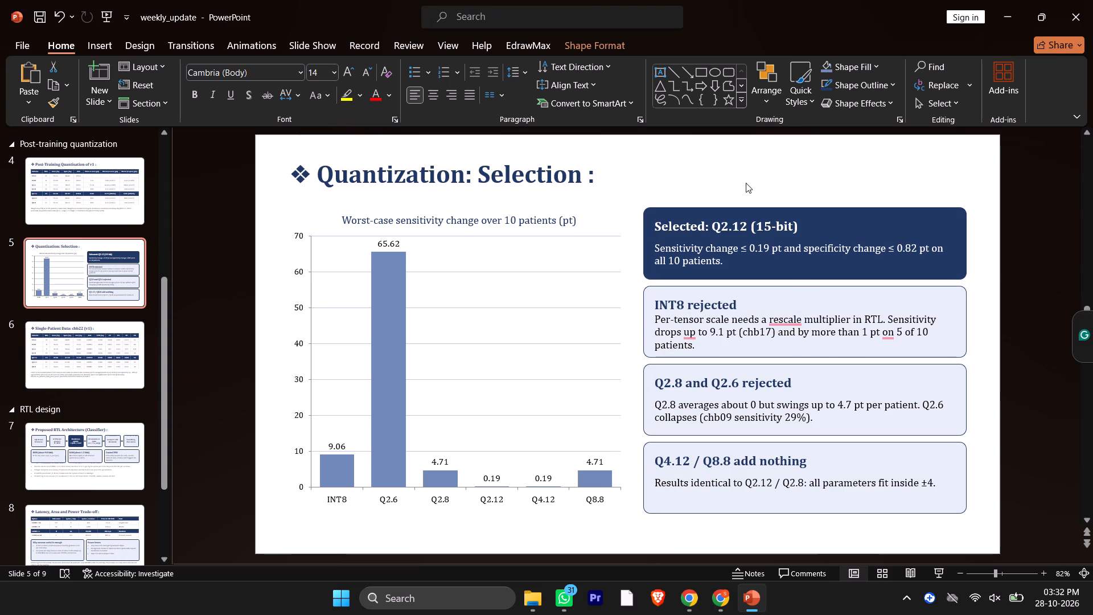
key(ctrl+s)
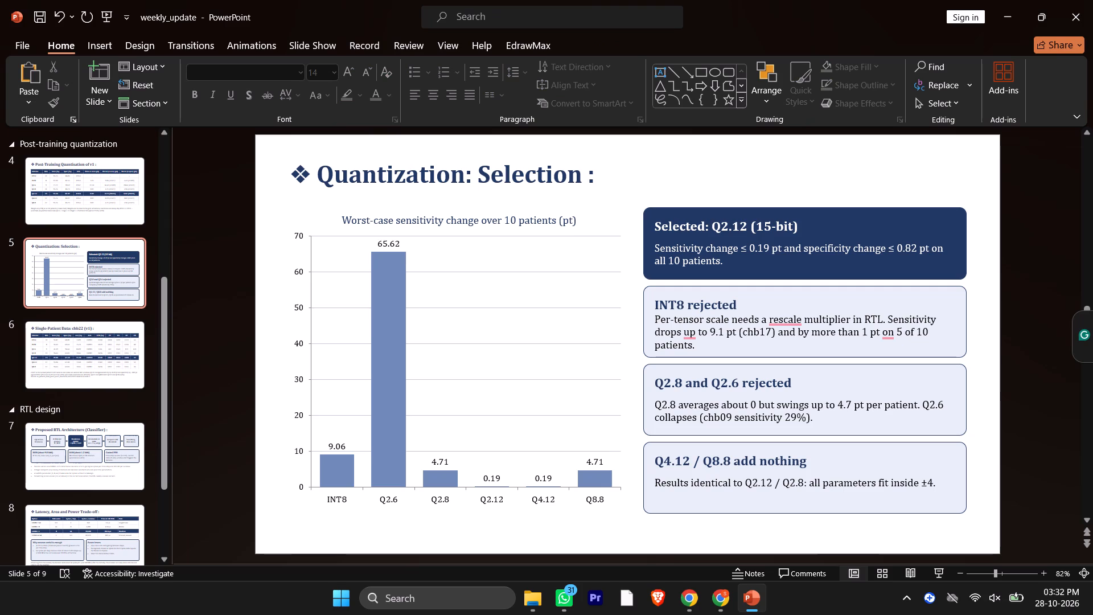
Delete the sentence "Per-tensor scale needs a rescale multiplier in RTL." from the "INT8 rejected" card, and save the presentation.
drag(886, 321, 798, 322)
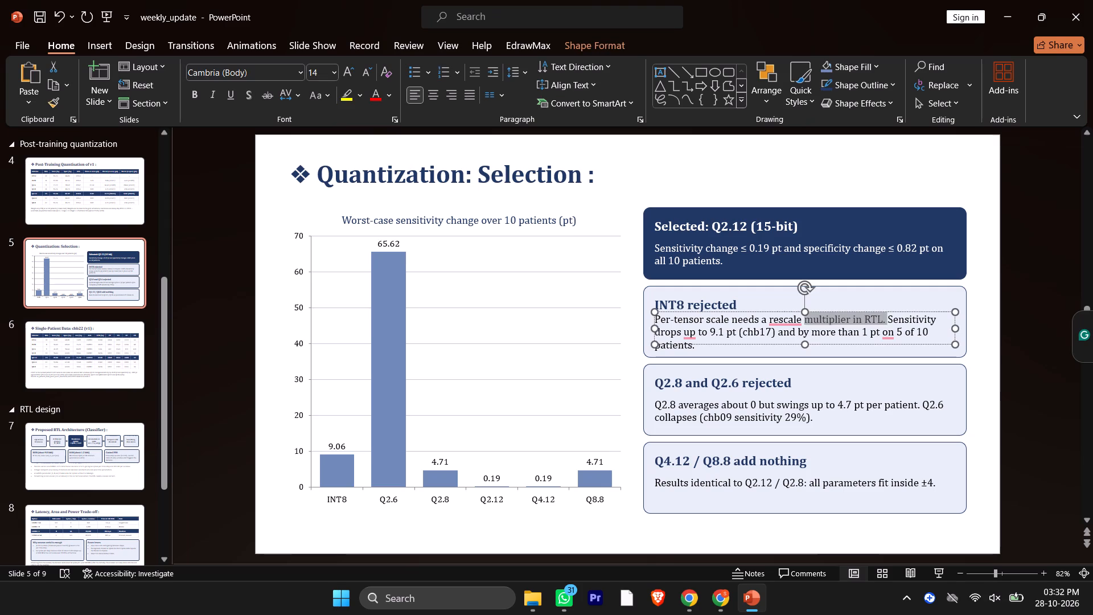
drag(798, 322, 653, 322)
key(BackSpace)
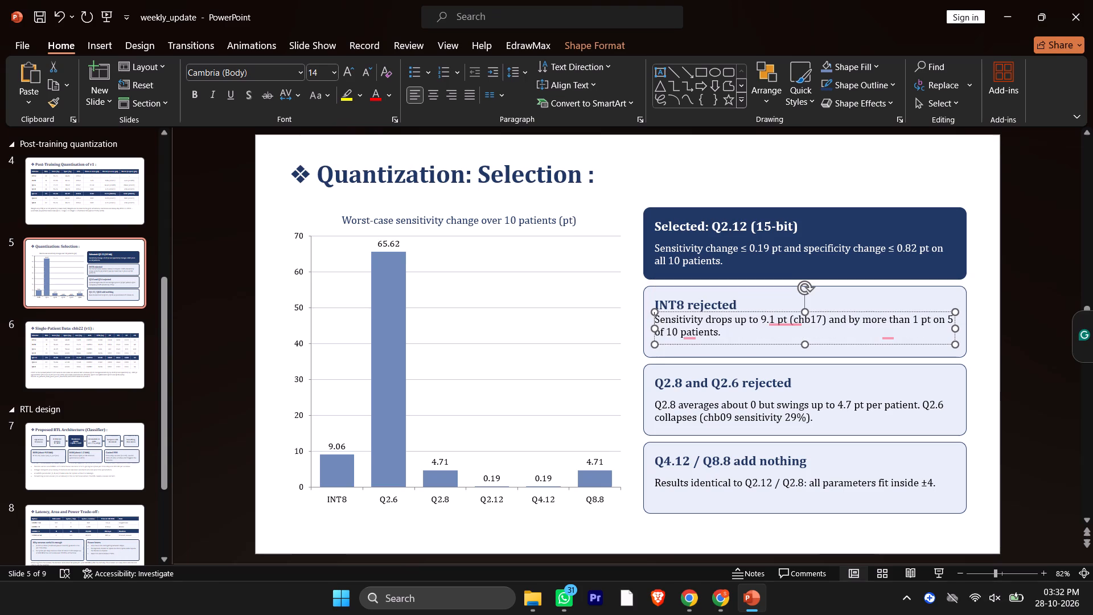
click(698, 197)
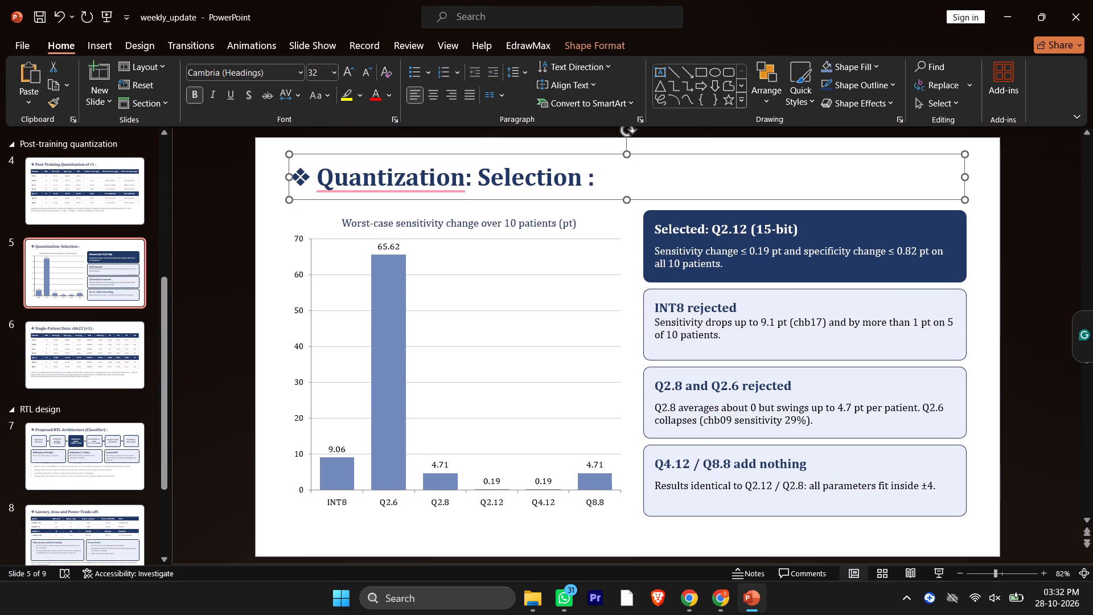
key(ctrl+s)
Nudge the "Quantization: Selection :" title box down slightly, and save the presentation.
key(Down)
key(Down)
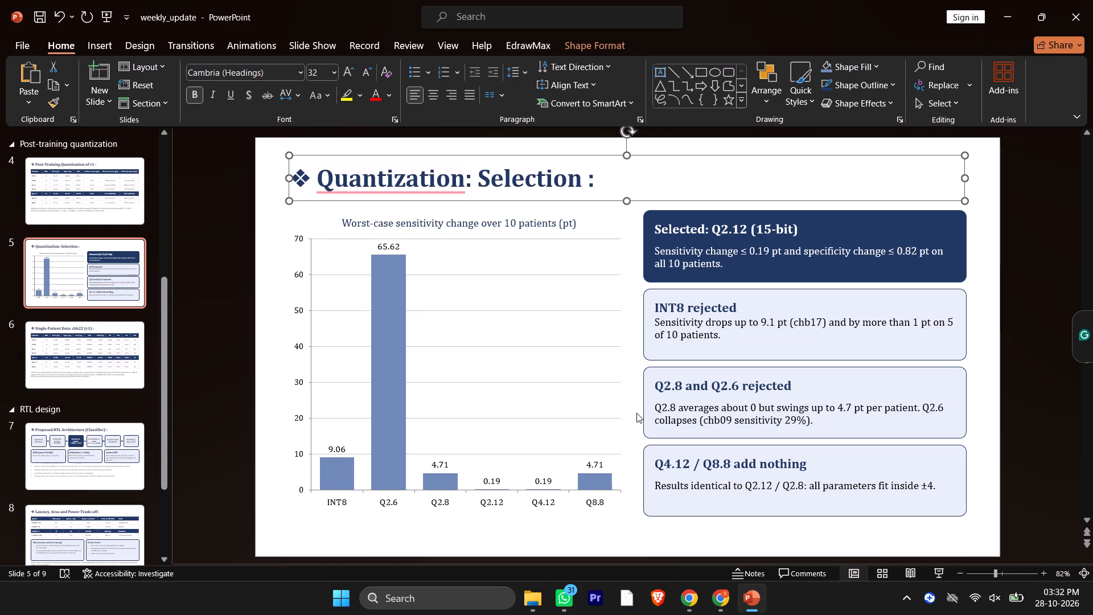
key(Up)
click(228, 314)
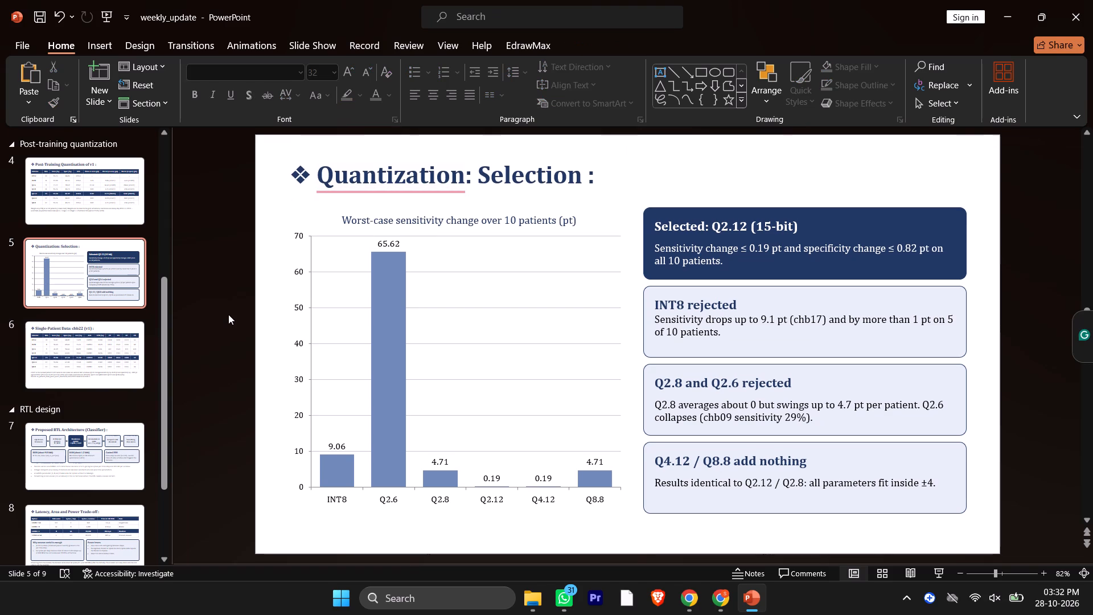
key(ctrl+s)
Open slide 6, "Single-Patient Data: chb22 (v1) :".
click(73, 349)
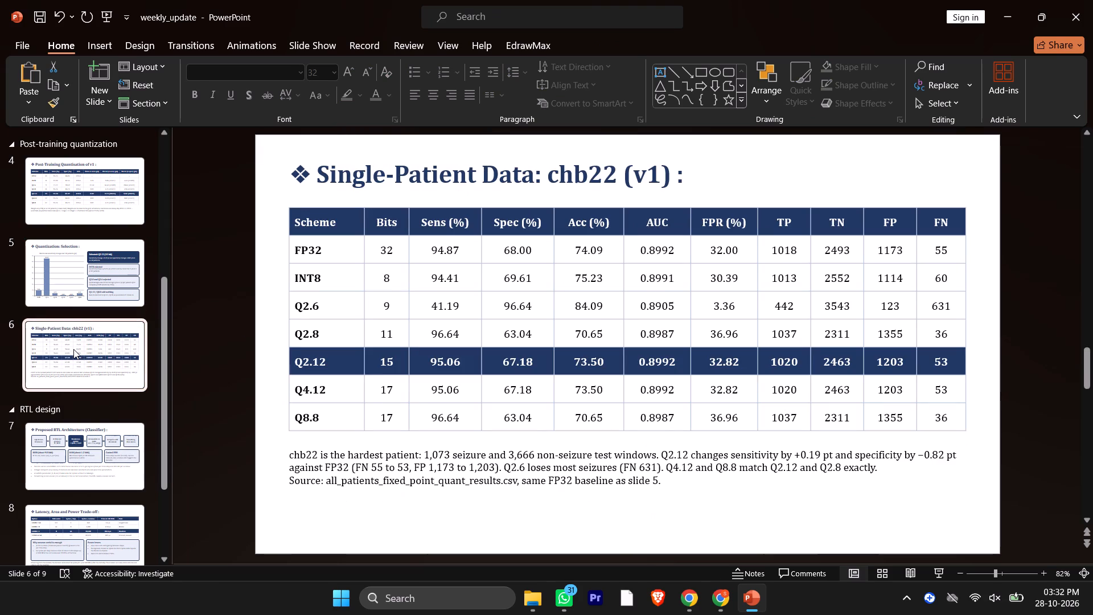
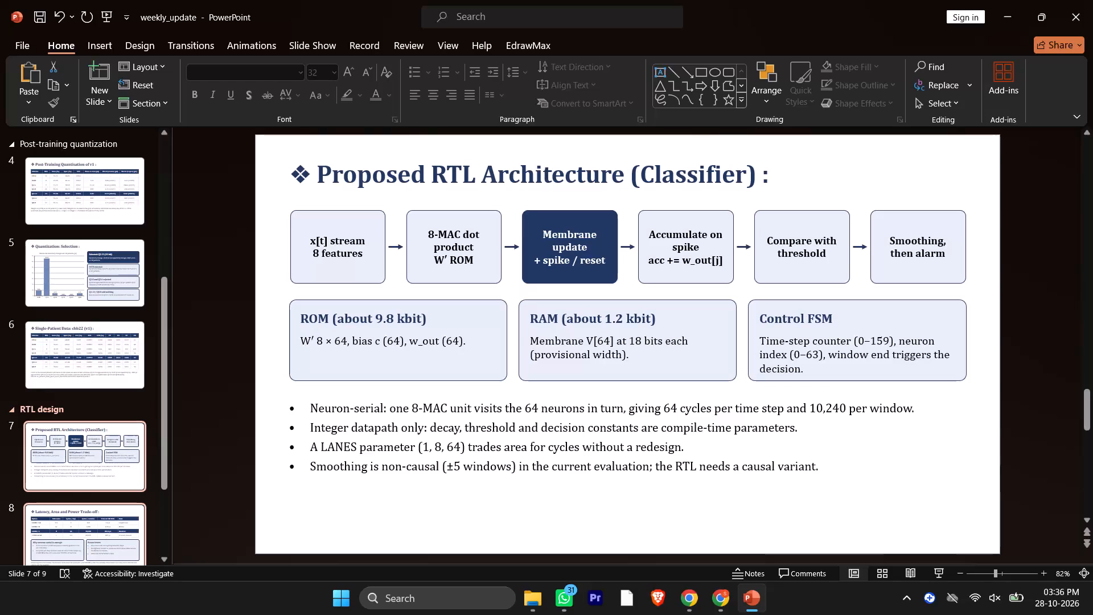
Review slides 6 to 8, covering the chb22 patient data, the proposed RTL architecture and the latency, area and power trade-off.
key(Down)
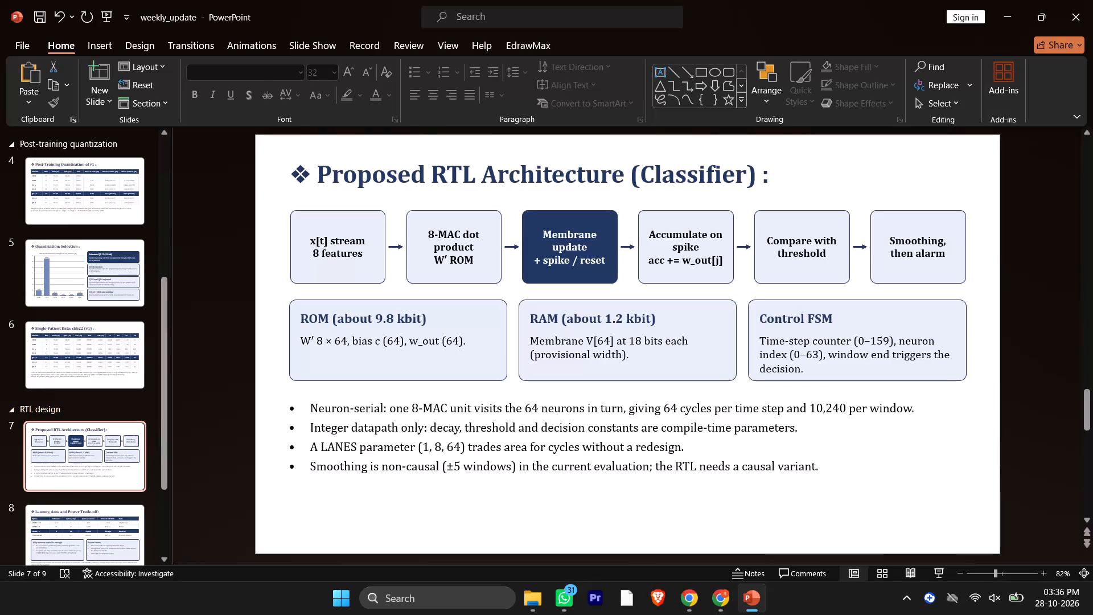
key(Down)
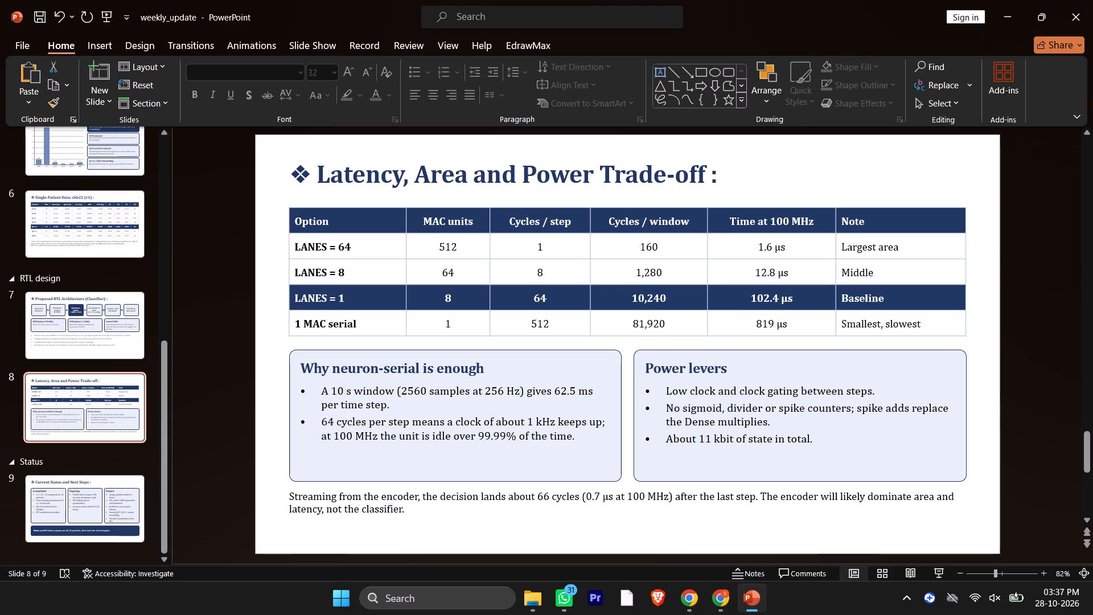
key(Up)
key(Up)
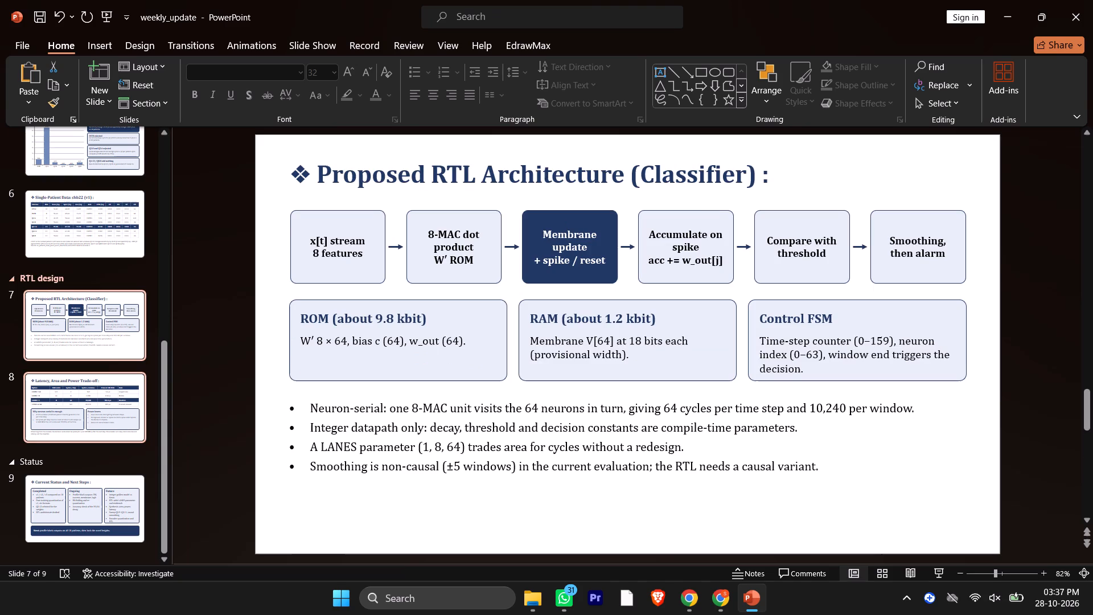
key(Up)
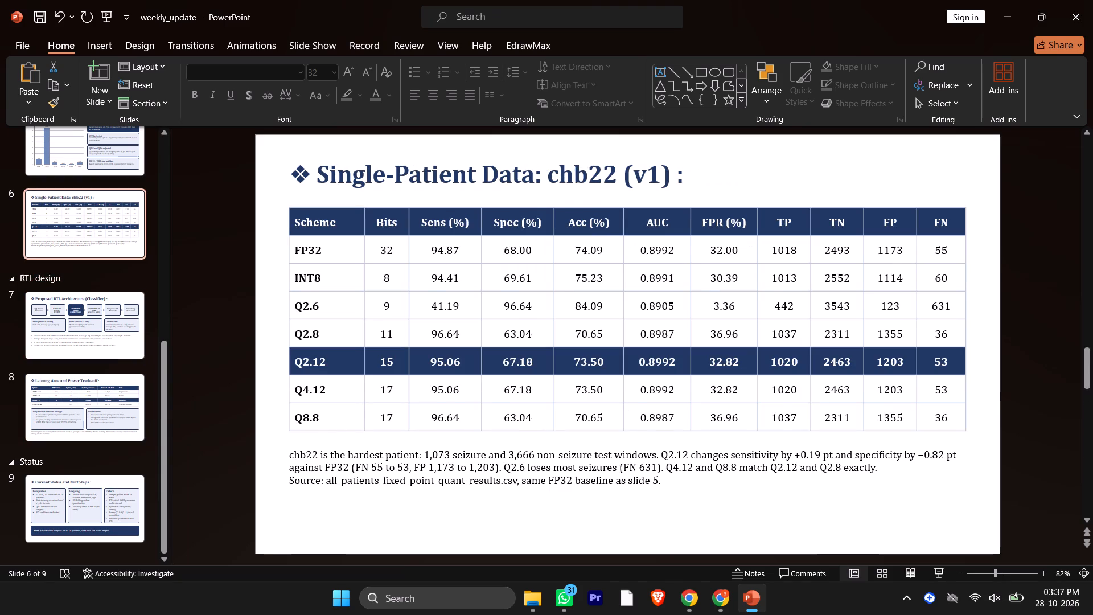
key(Down)
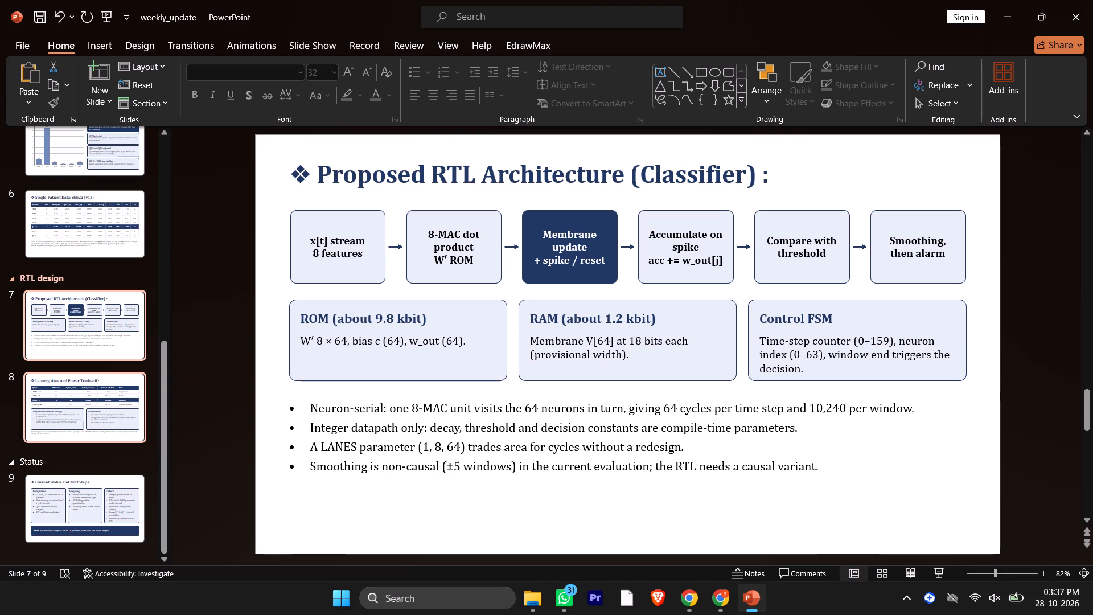
click(939, 572)
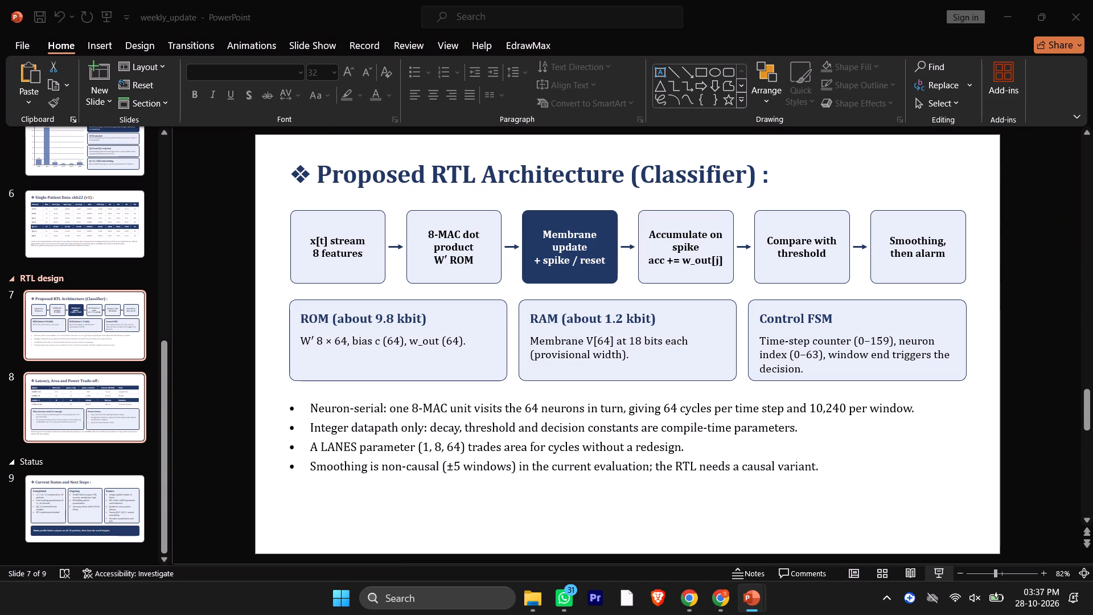
key(Print)
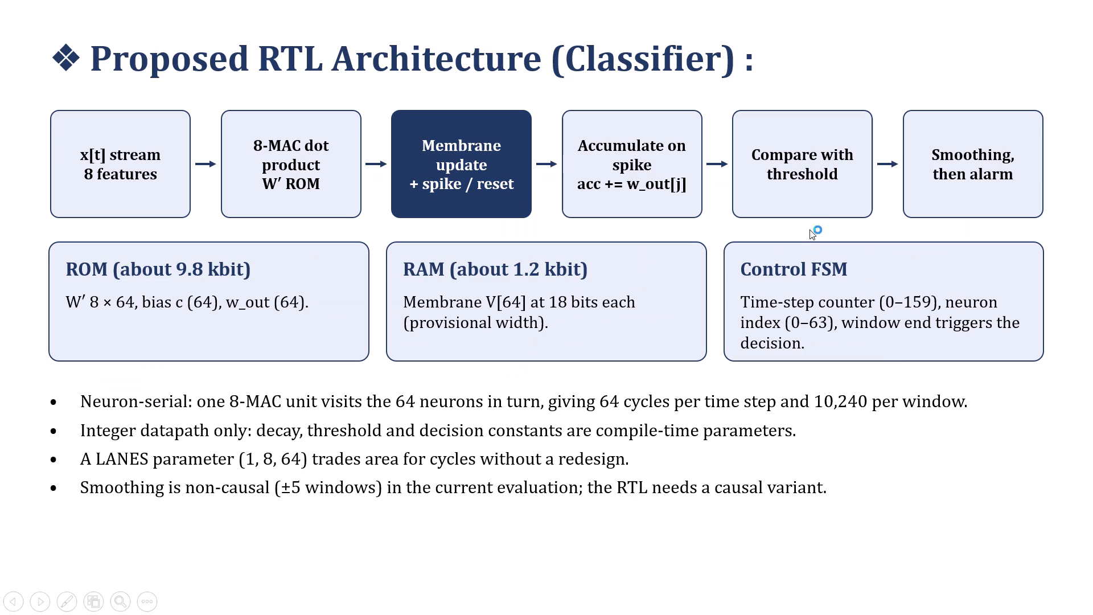
click(511, 24)
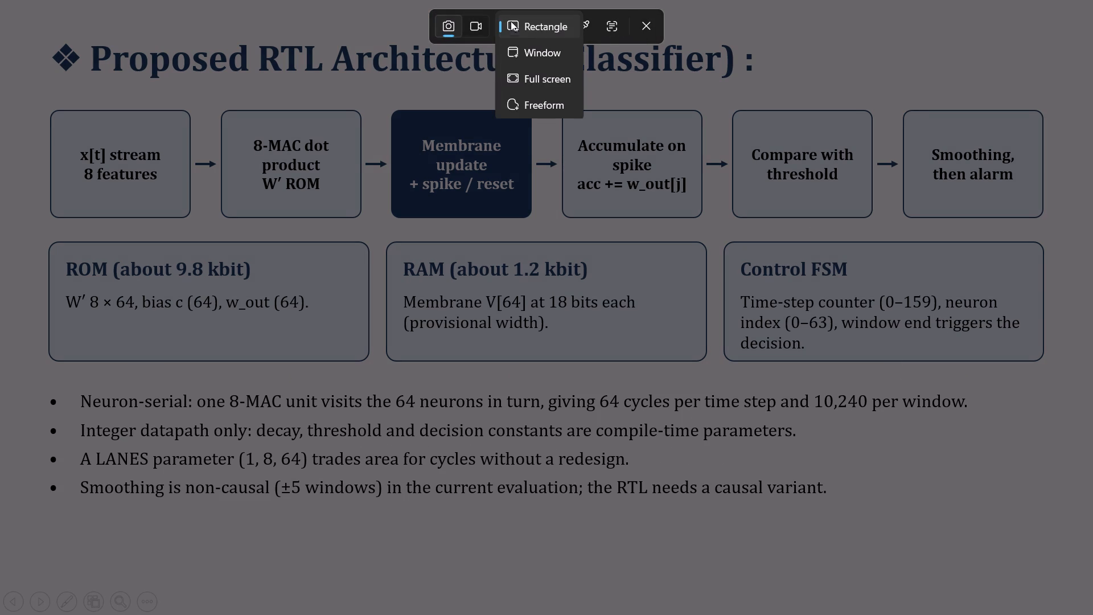
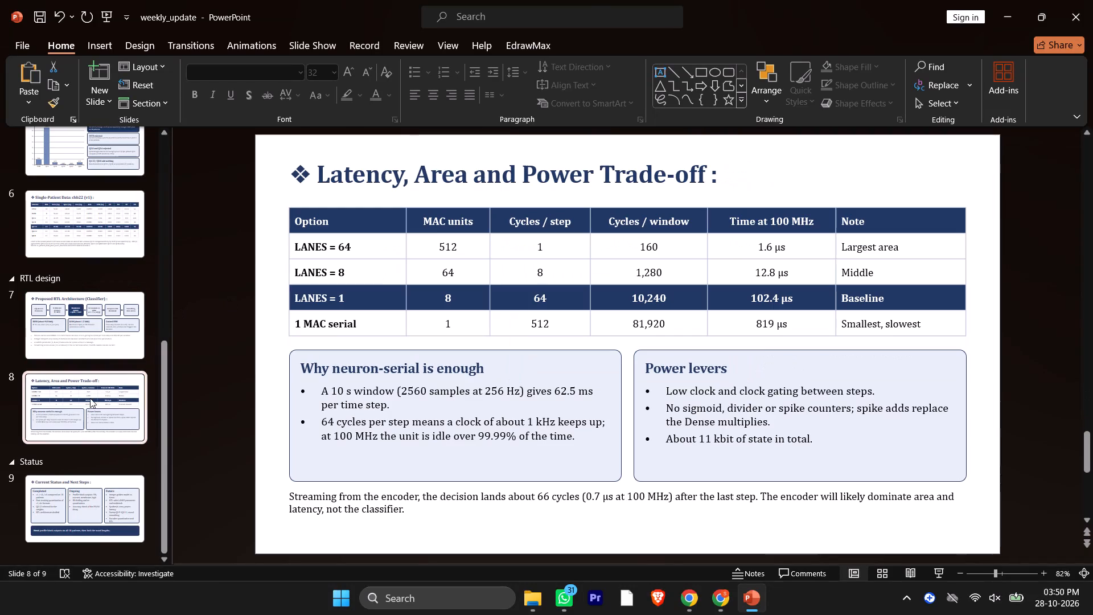
Delete the Latency, Area and Power Trade-off slide.
key(BackSpace)
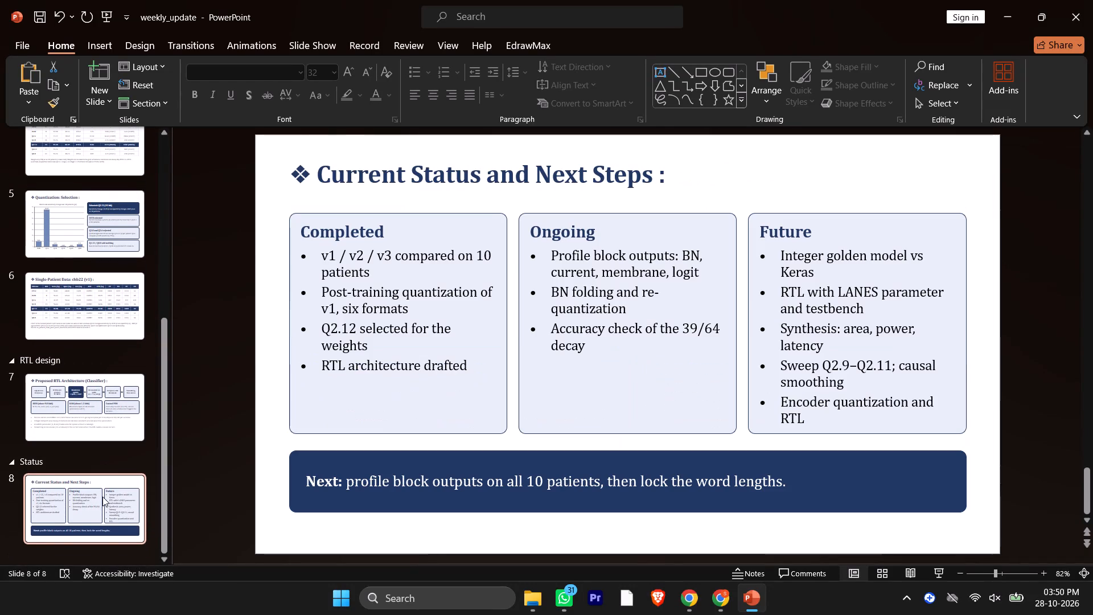
Delete the dark "Next:" banner beneath the three boxes on the Current Status and Next Steps slide.
scroll(93, 516, down, 3)
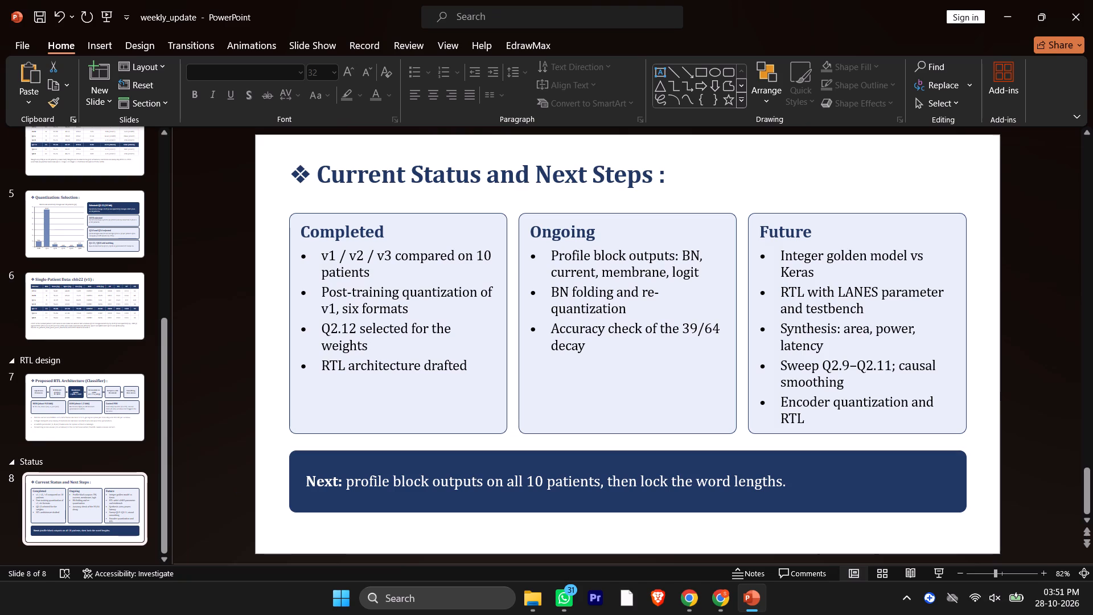
drag(288, 449, 874, 522)
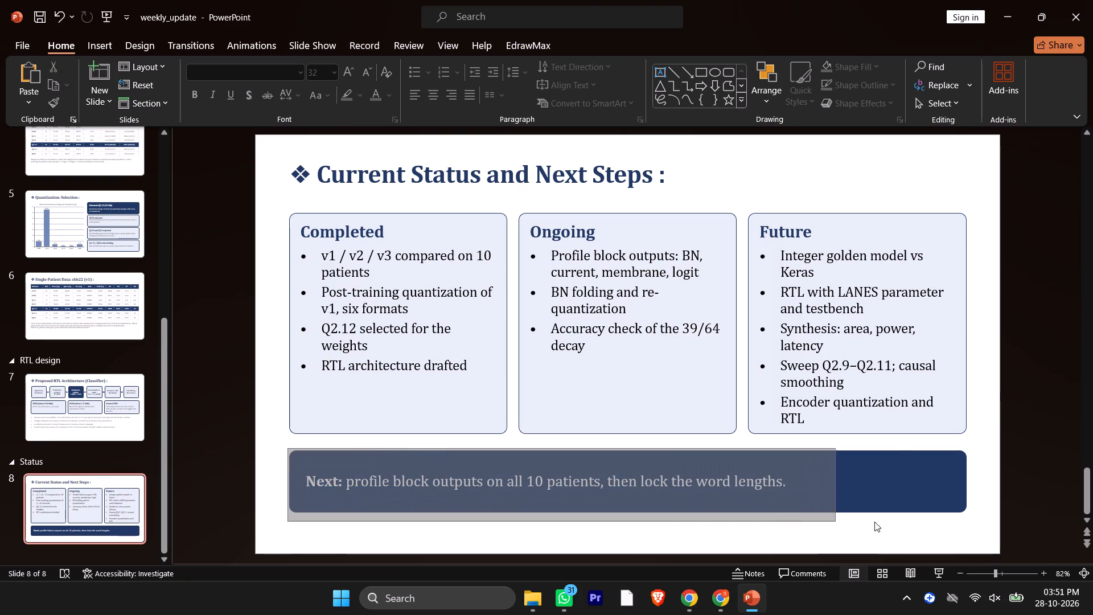
drag(874, 522, 975, 522)
key(BackSpace)
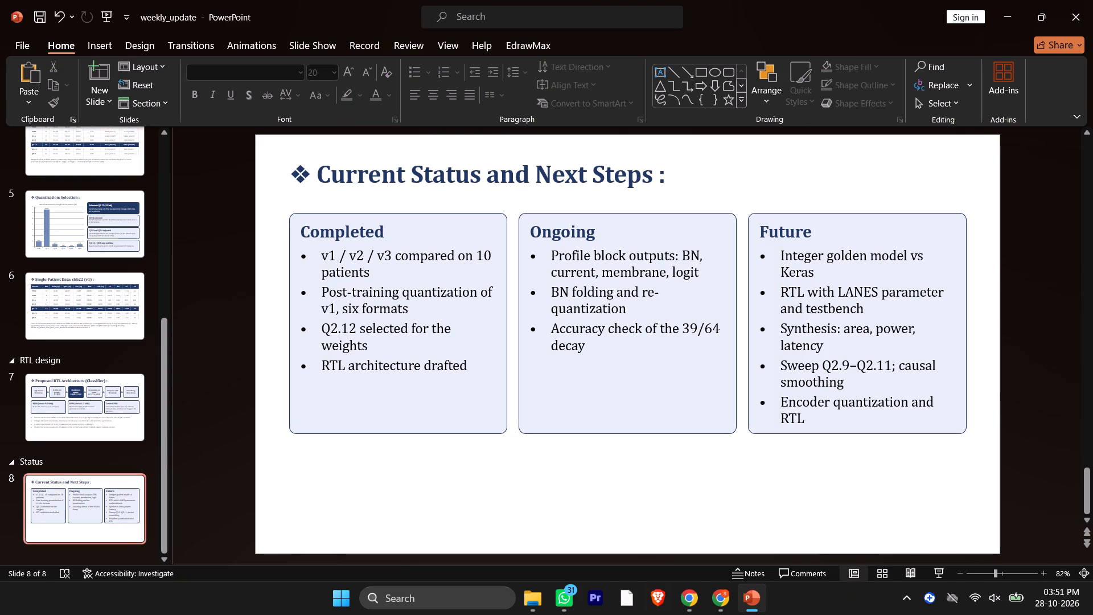
Remove the "Sweep Q2.9–Q2.11; causal smoothing" and "Integer golden model vs Keras" bullets from the Future box.
drag(849, 383, 769, 371)
key(BackSpace)
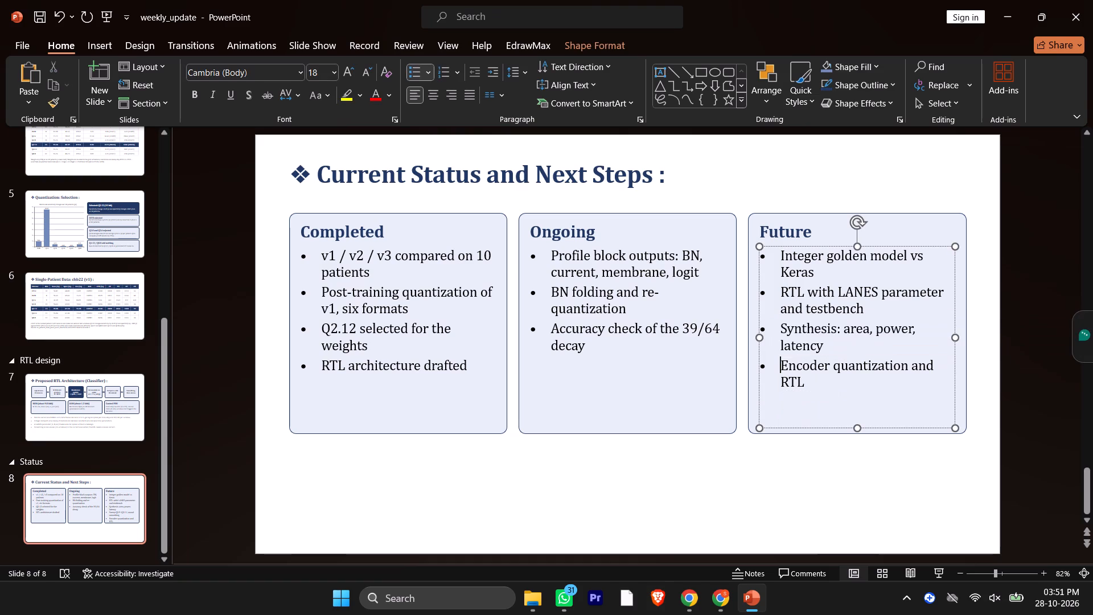
click(821, 402)
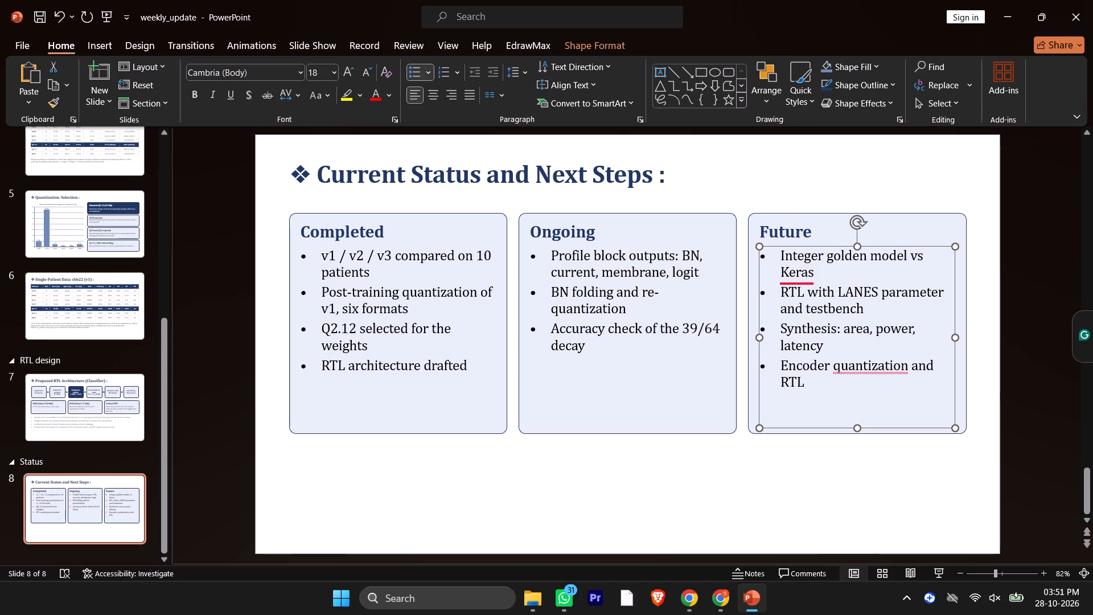
drag(830, 275, 790, 264)
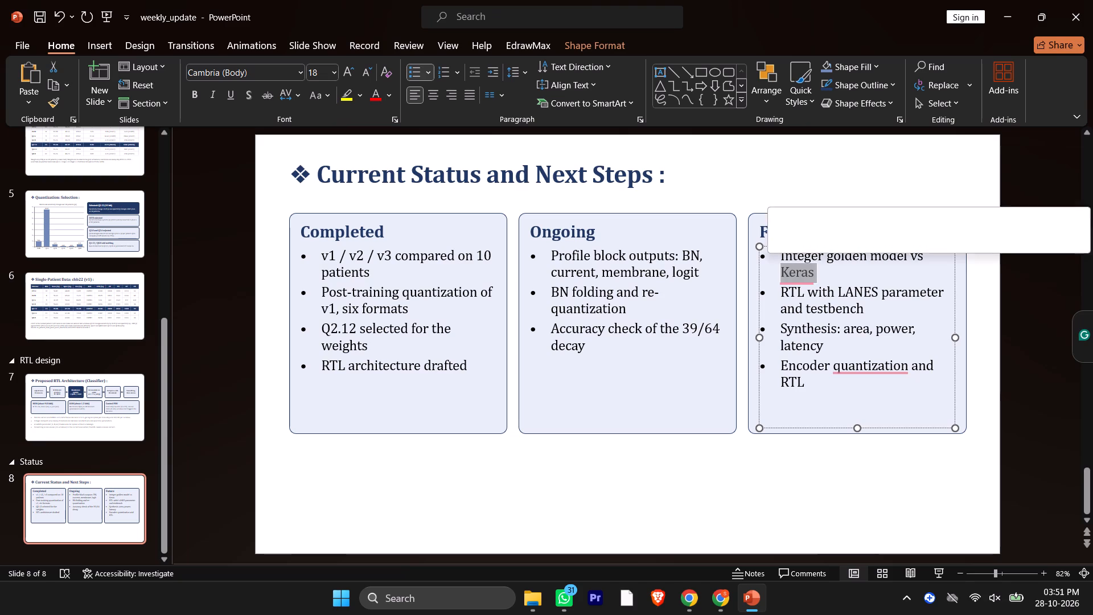
drag(778, 257, 812, 270)
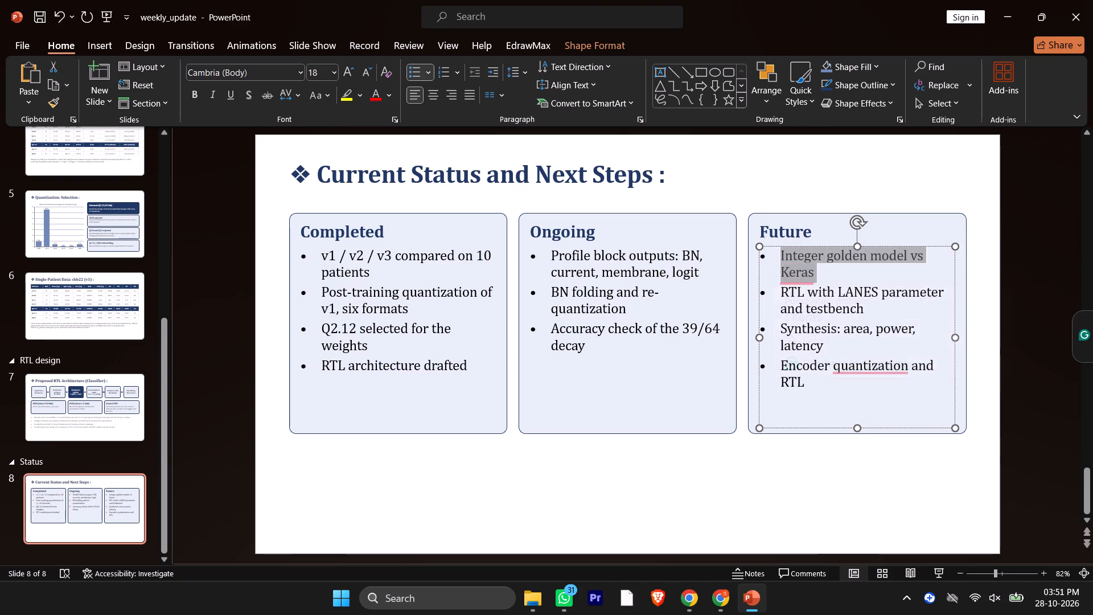
key(BackSpace)
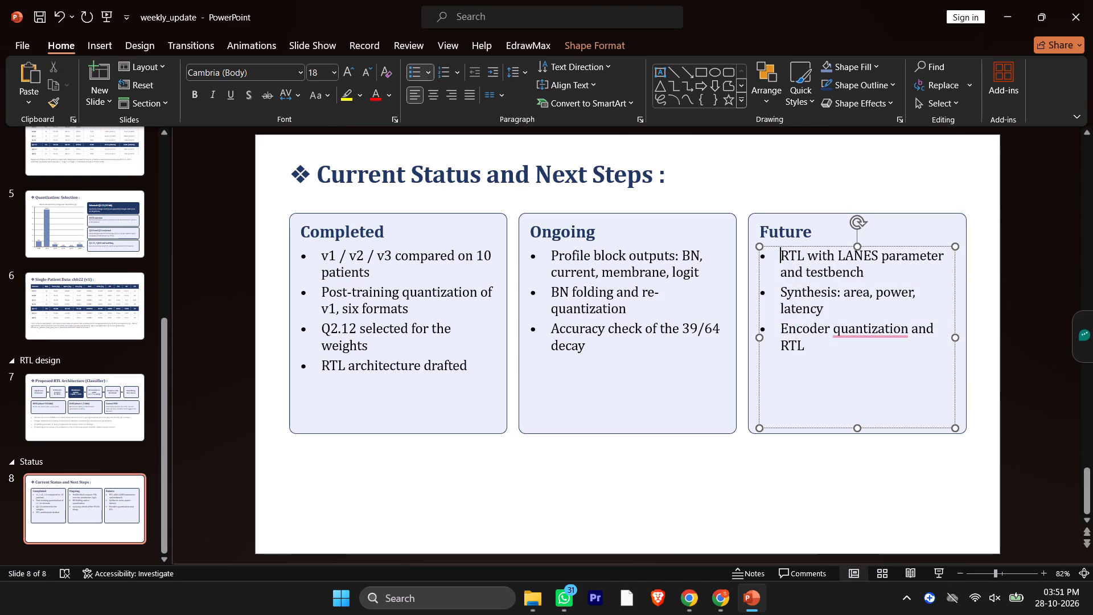
click(539, 517)
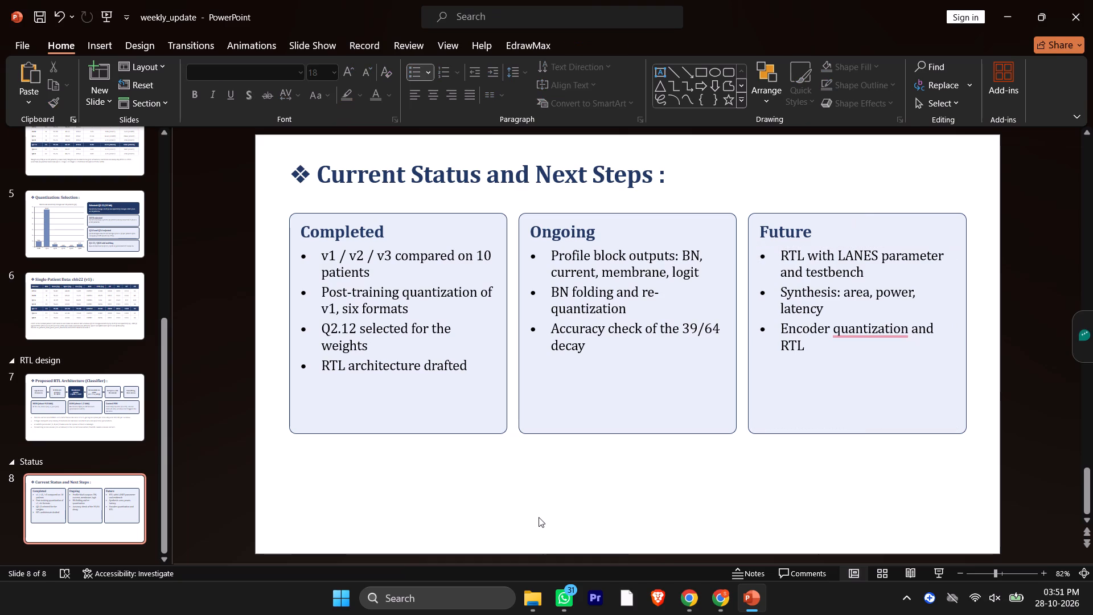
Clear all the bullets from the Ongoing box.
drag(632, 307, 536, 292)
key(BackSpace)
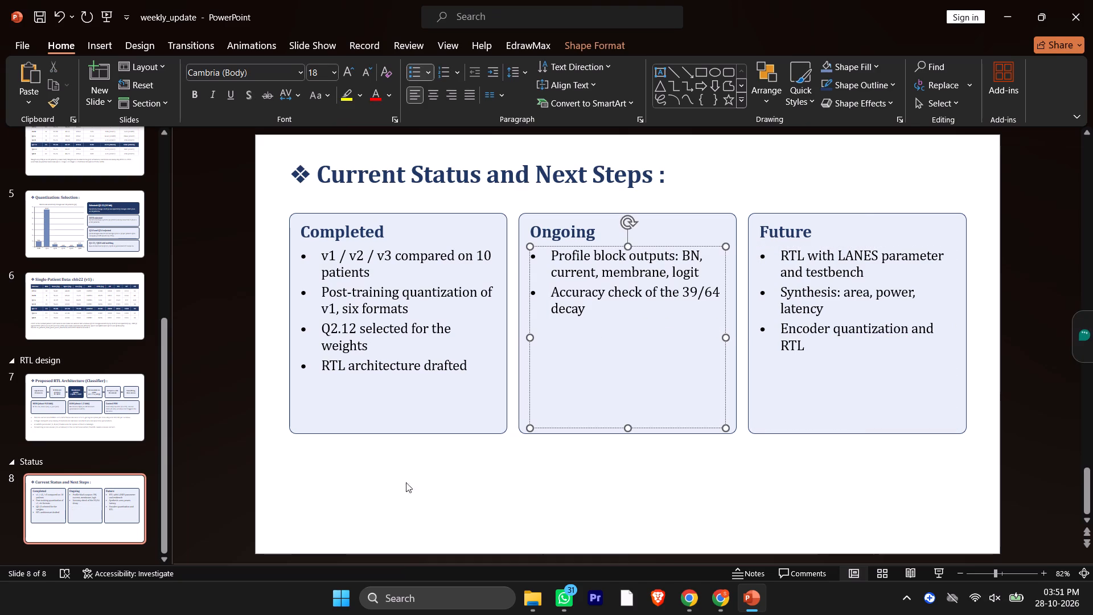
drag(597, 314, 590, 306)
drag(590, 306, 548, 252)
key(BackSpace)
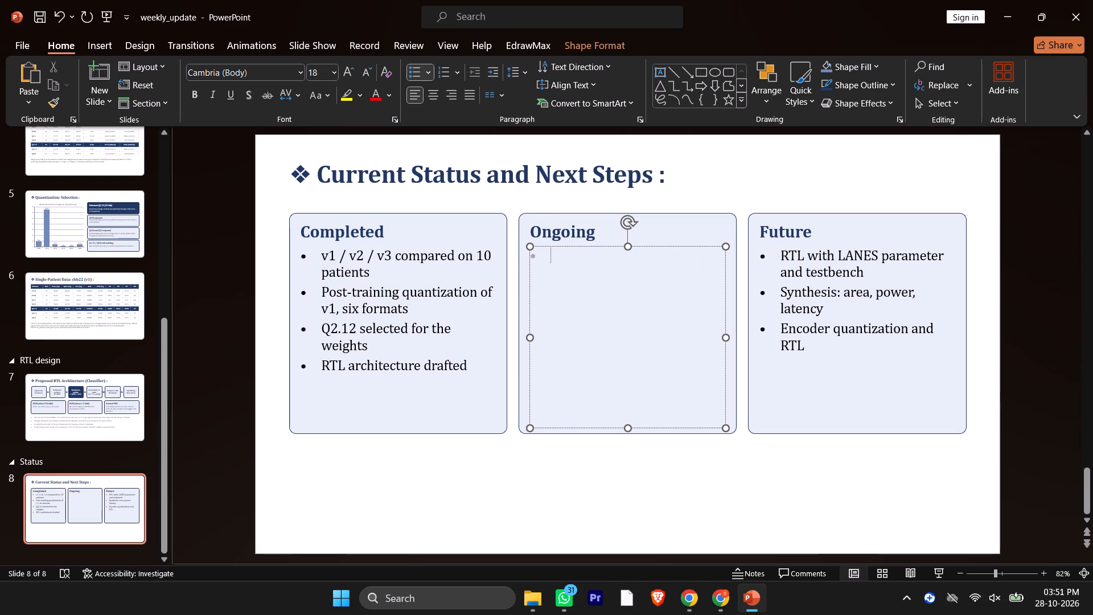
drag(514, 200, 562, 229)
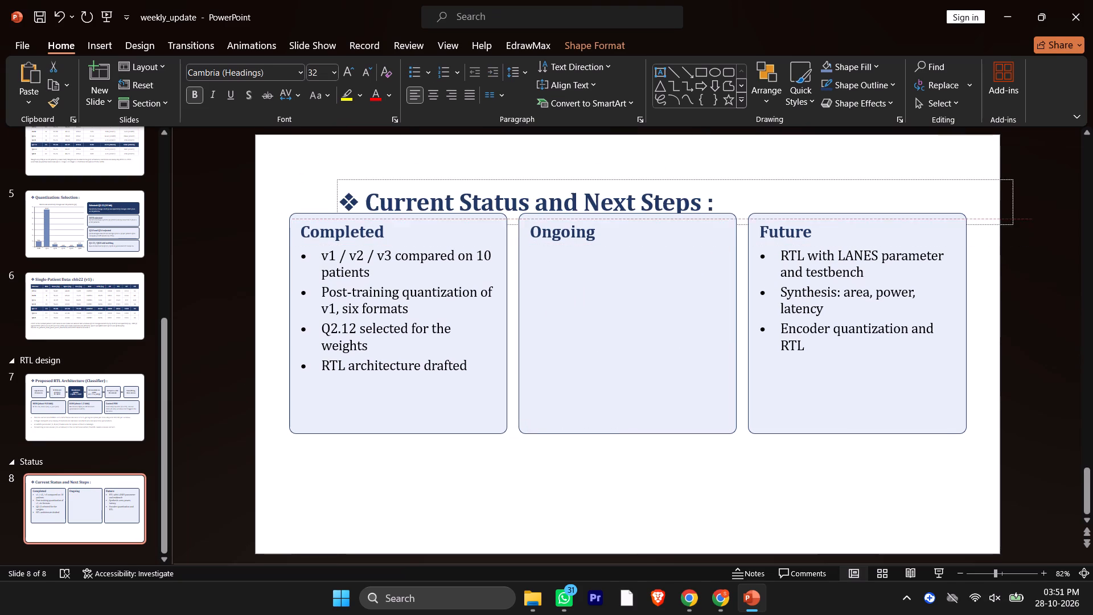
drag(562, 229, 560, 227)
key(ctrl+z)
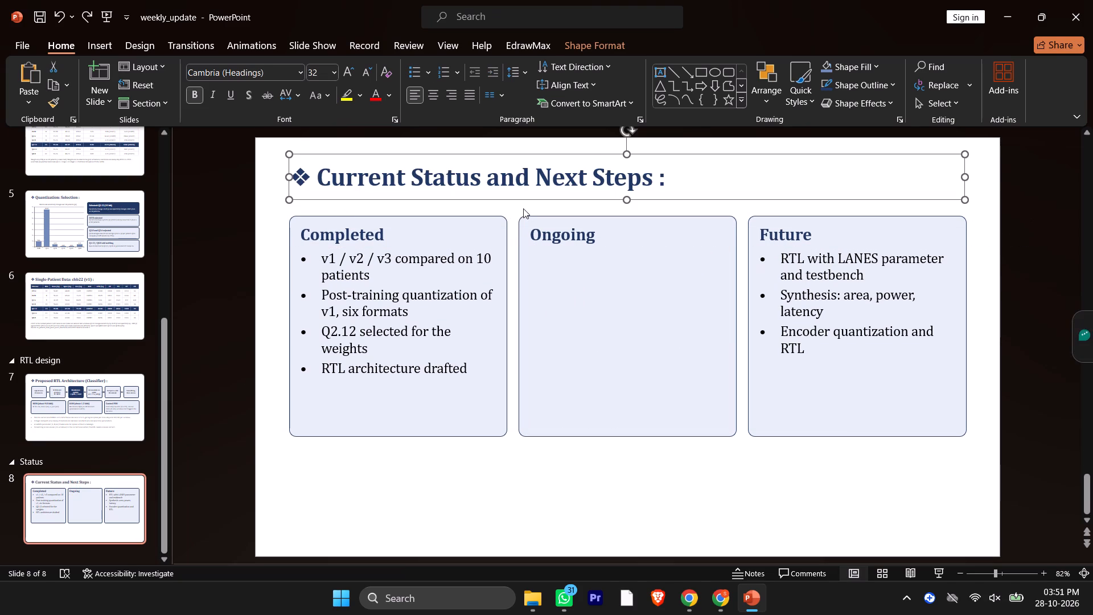
Delete the whole Ongoing box together with its heading and text frame.
drag(516, 208, 751, 468)
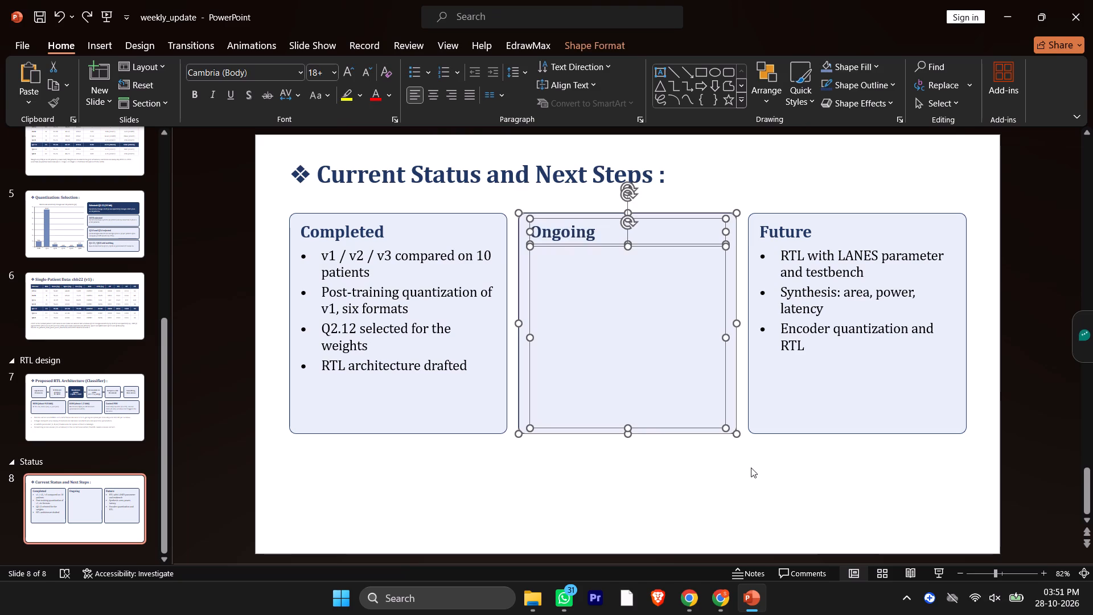
key(BackSpace)
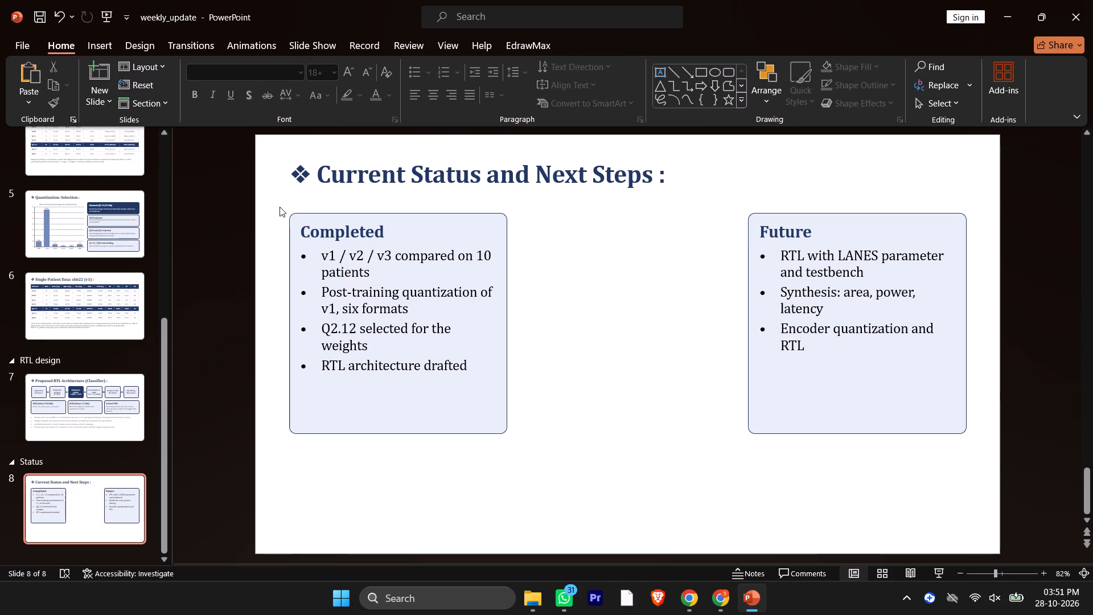
Move the complete Completed and Future boxes inward and slightly down so they sit level with each other.
drag(280, 207, 566, 472)
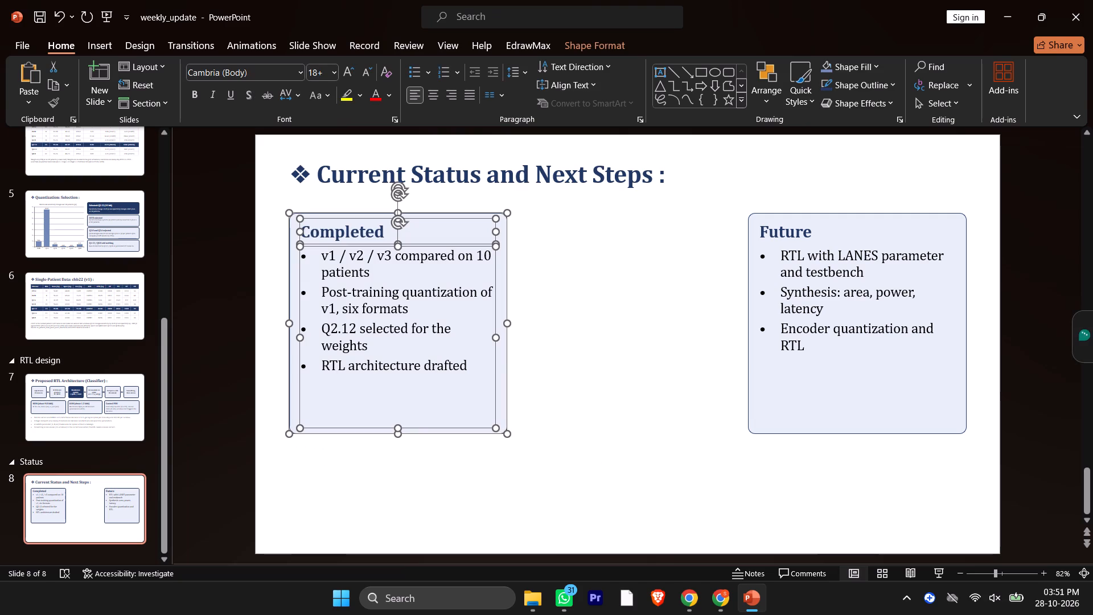
drag(443, 406, 492, 420)
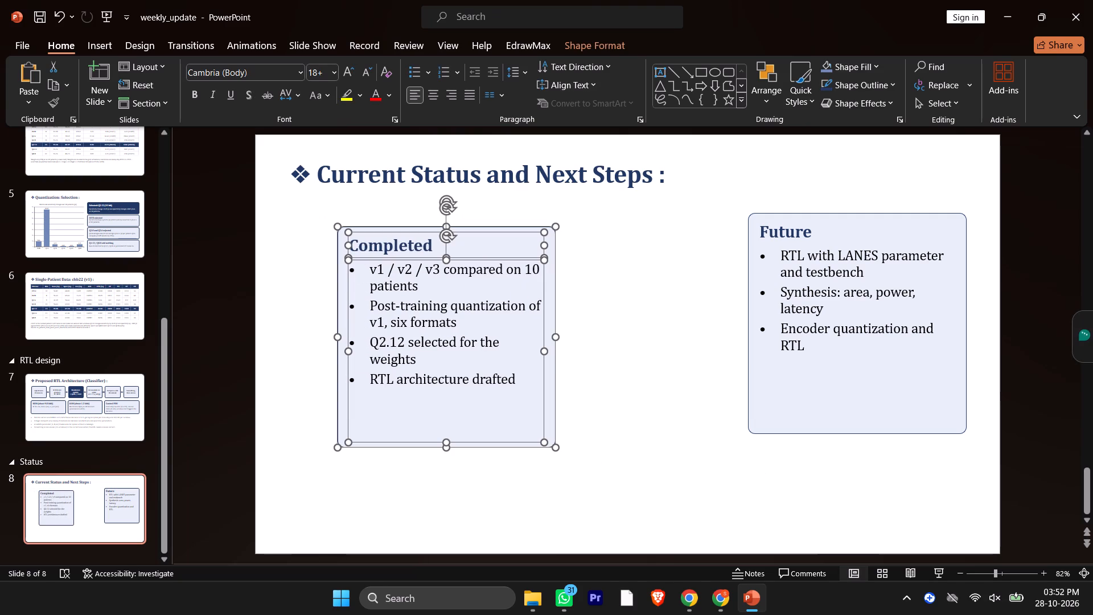
click(726, 204)
drag(726, 204, 773, 227)
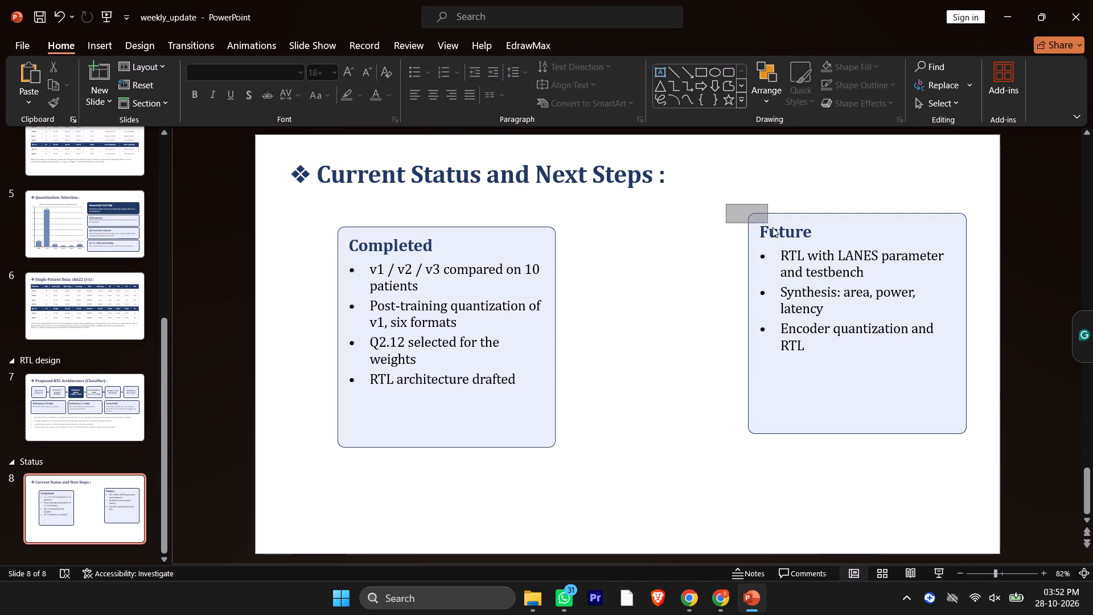
drag(773, 227, 1005, 473)
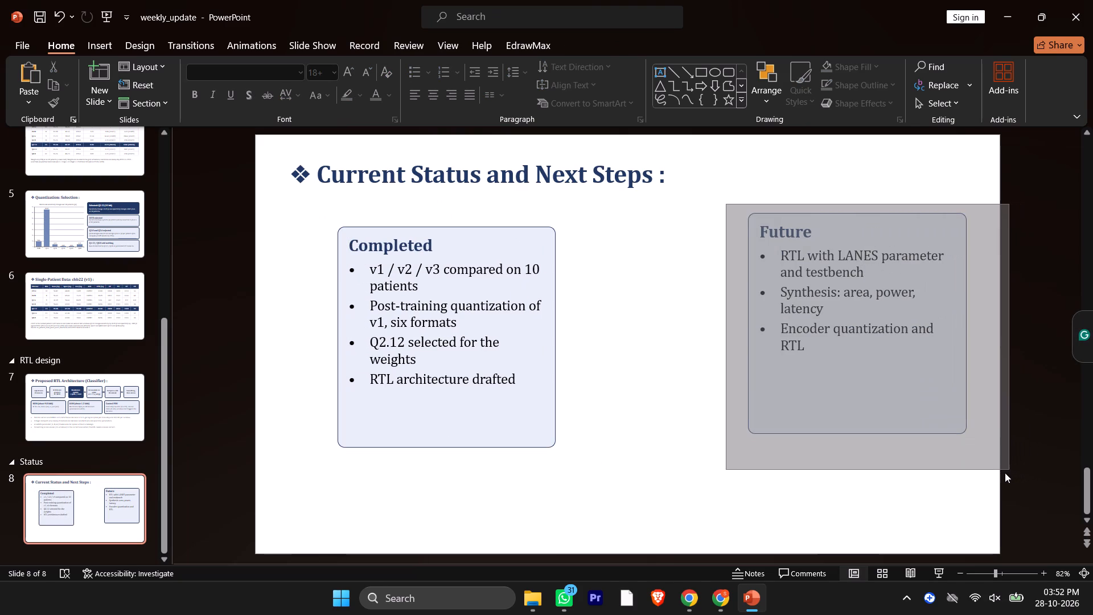
drag(1005, 473, 1003, 473)
drag(911, 409, 840, 419)
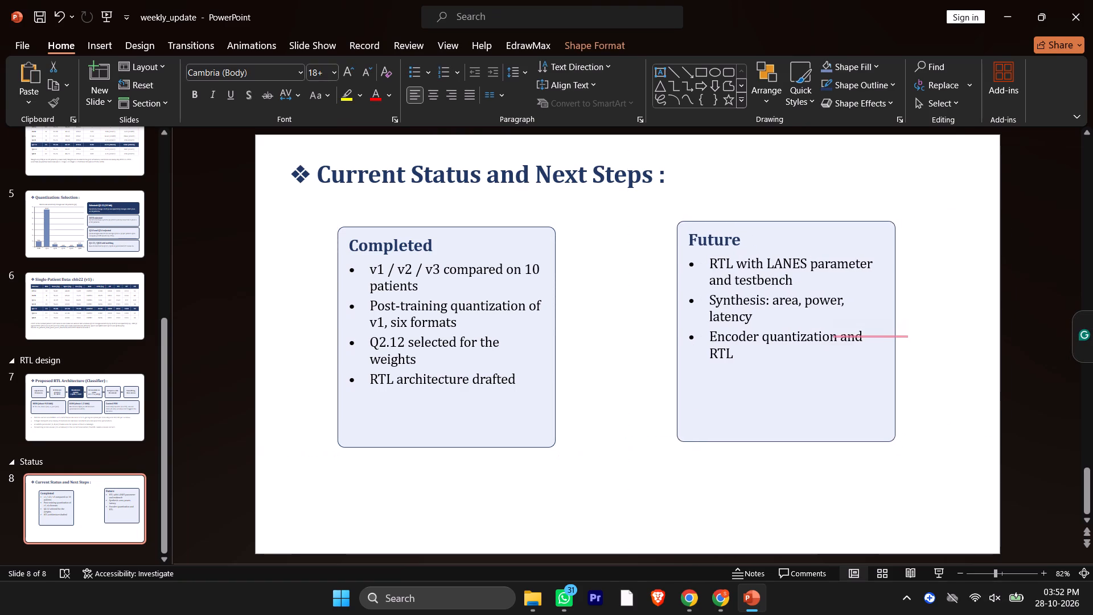
drag(840, 419, 832, 427)
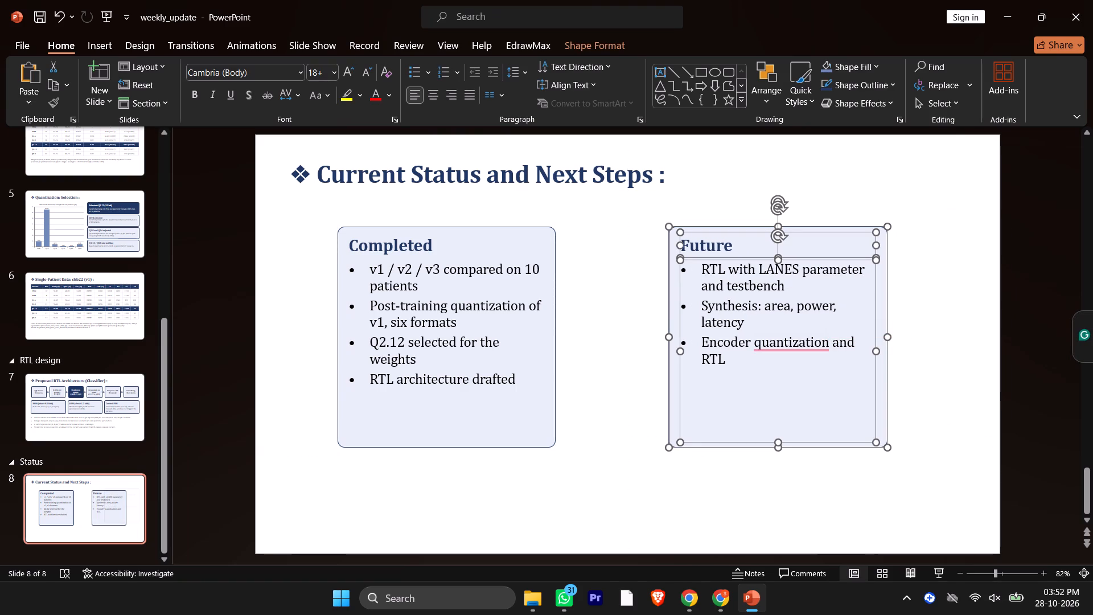
Add "First do the jetson inference of the final snn_lif model ." as a separate bullet at the start of the Future list.
click(698, 268)
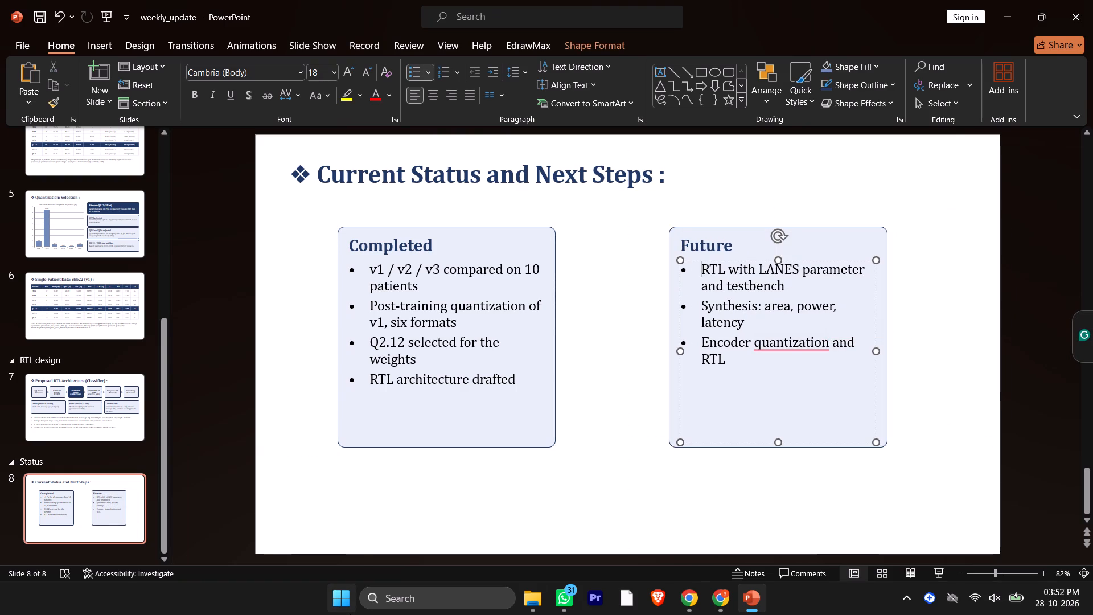
key(f)
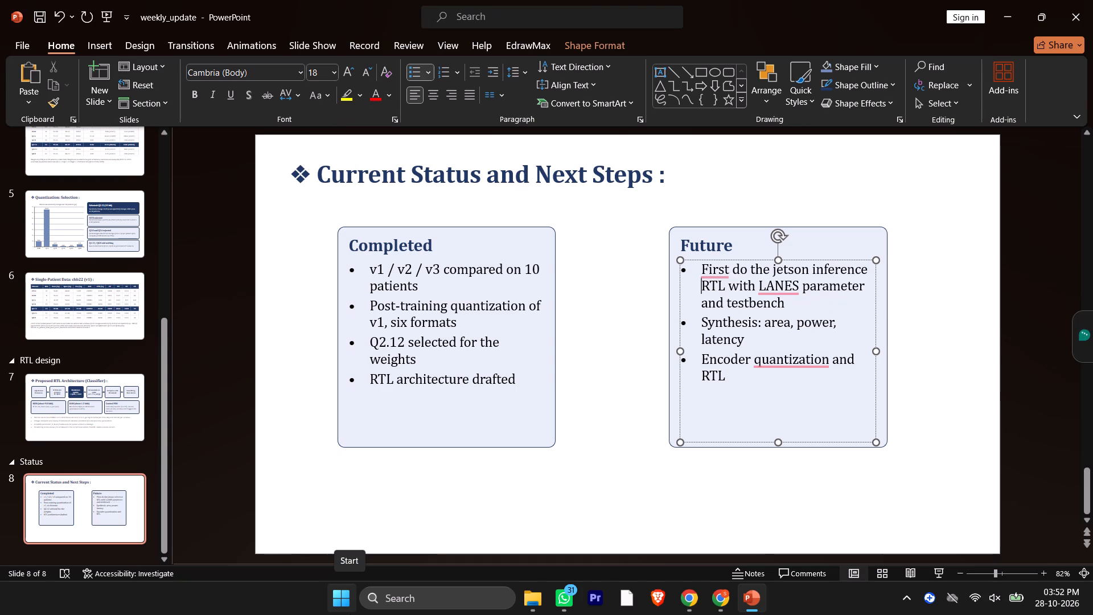
text(of the final)
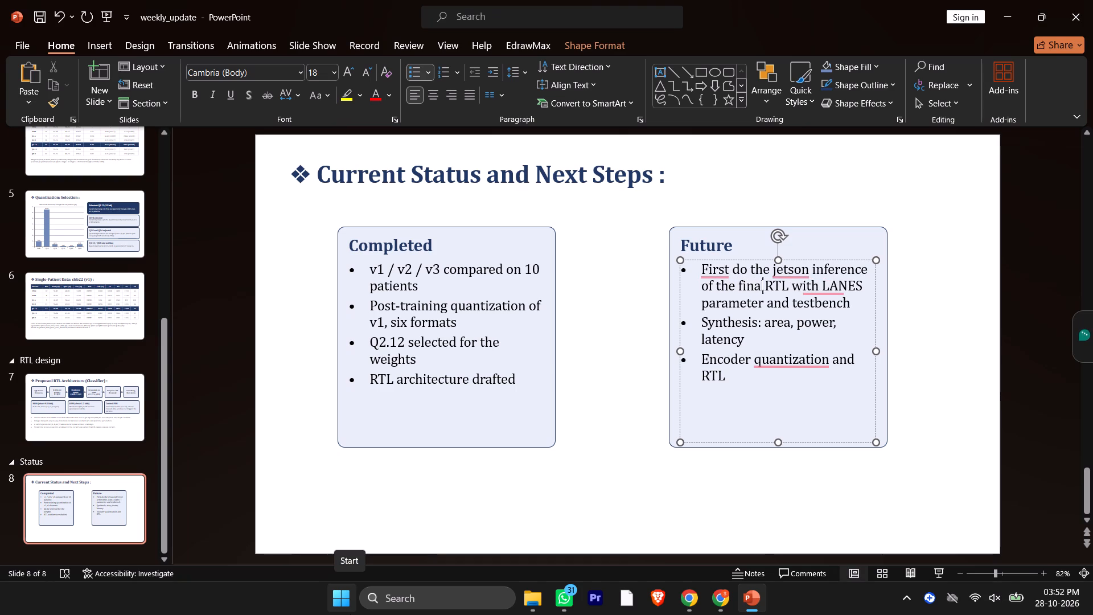
key(space)
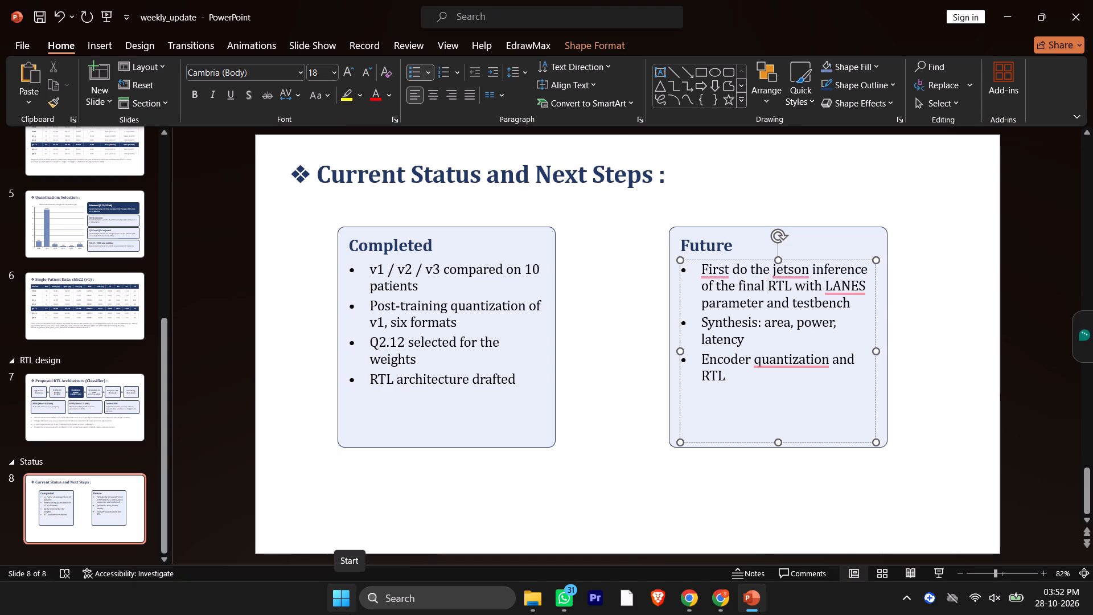
text(snn)
text(_lif)
key(space)
text(model)
key(space)
key(period)
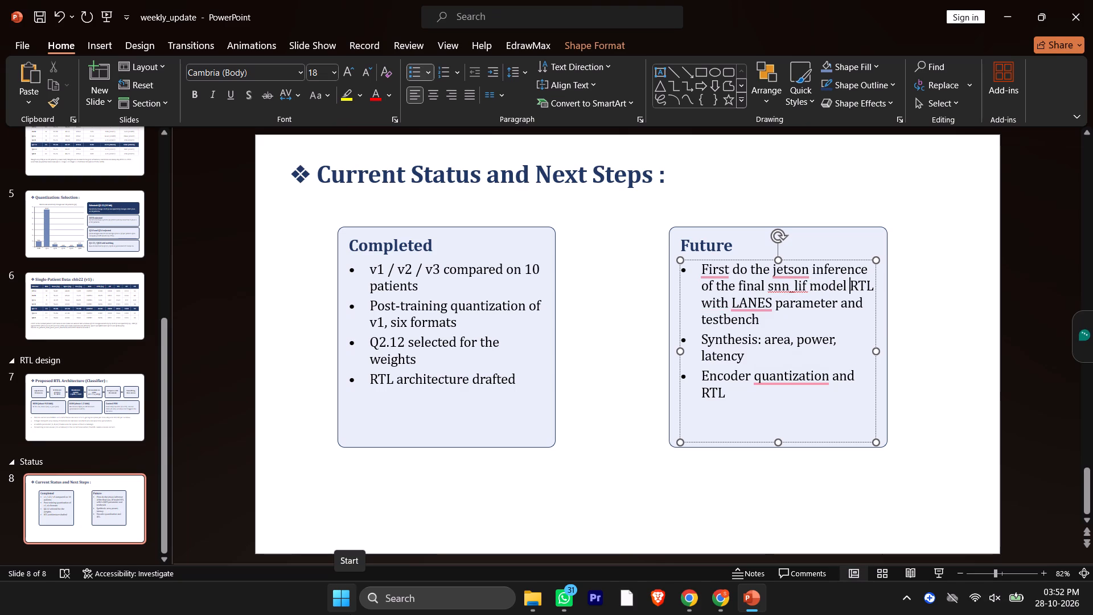
key(Return)
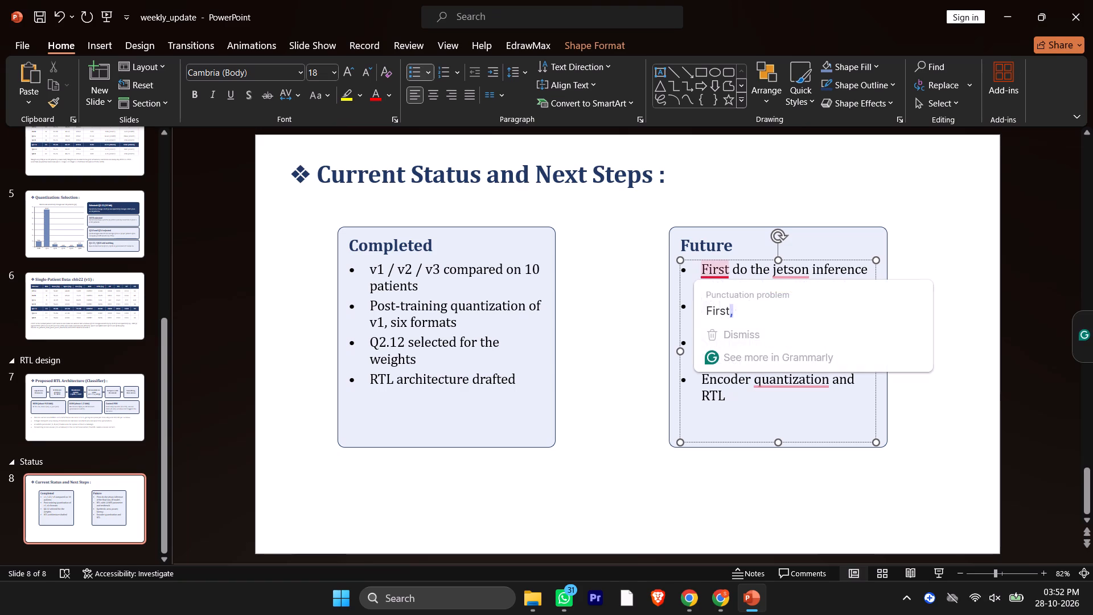
Apply the Grammarly corrections to the first Future bullet: "First," with a comma, capitalised "Jetson", and no space before the full stop.
click(724, 292)
key(comma)
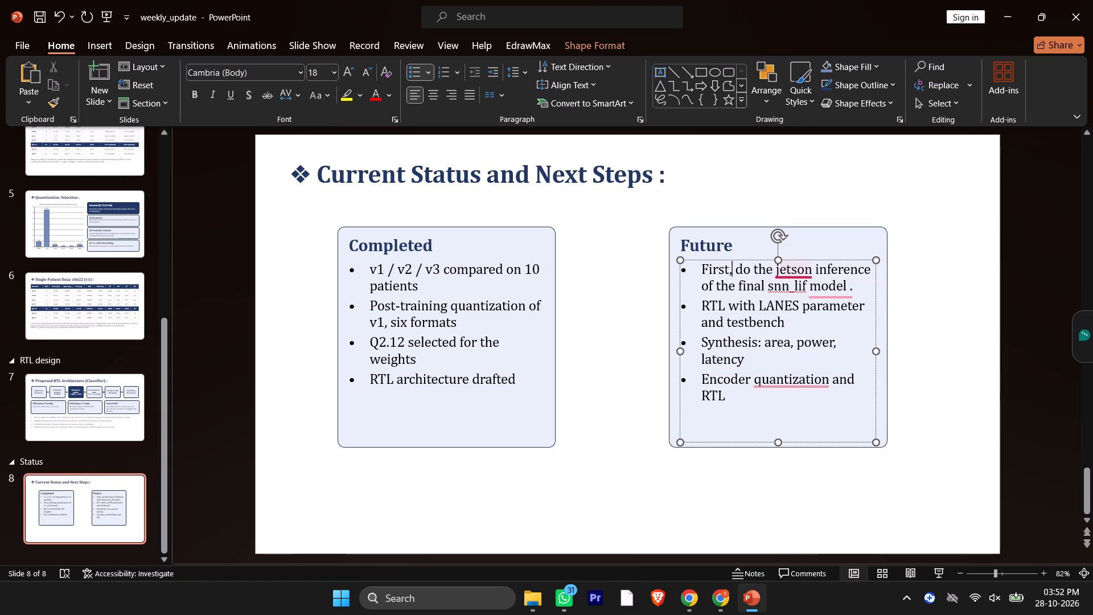
click(791, 310)
key(shift+Right)
key(shift+Right)
key(shift+Right)
key(shift+Right)
key(shift+Right)
key(shift+Right)
text(Jetson)
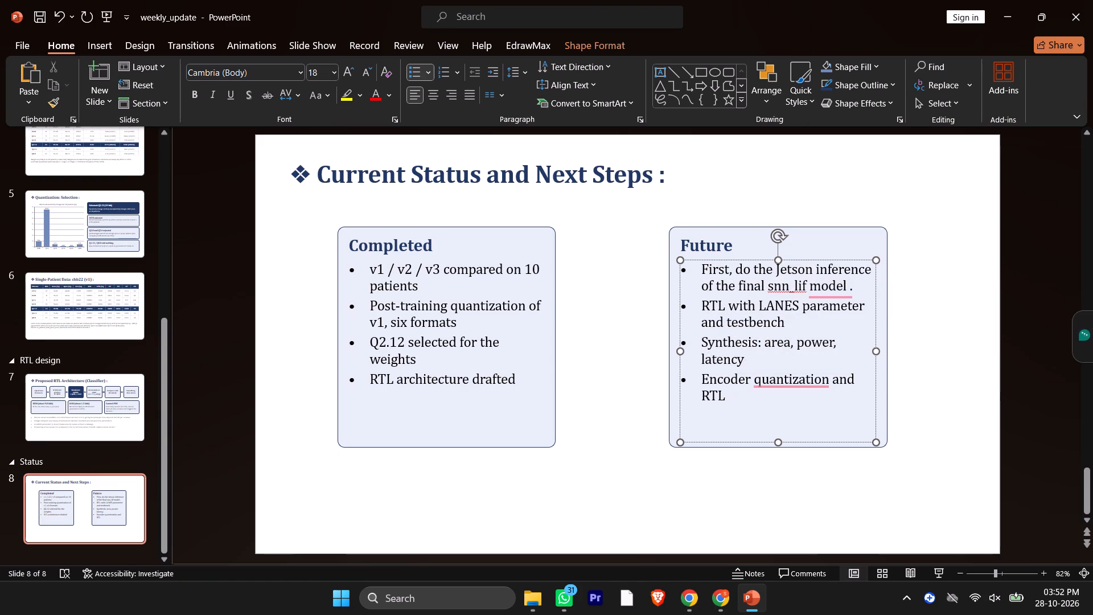
click(816, 335)
key(shift+Right)
key(BackSpace)
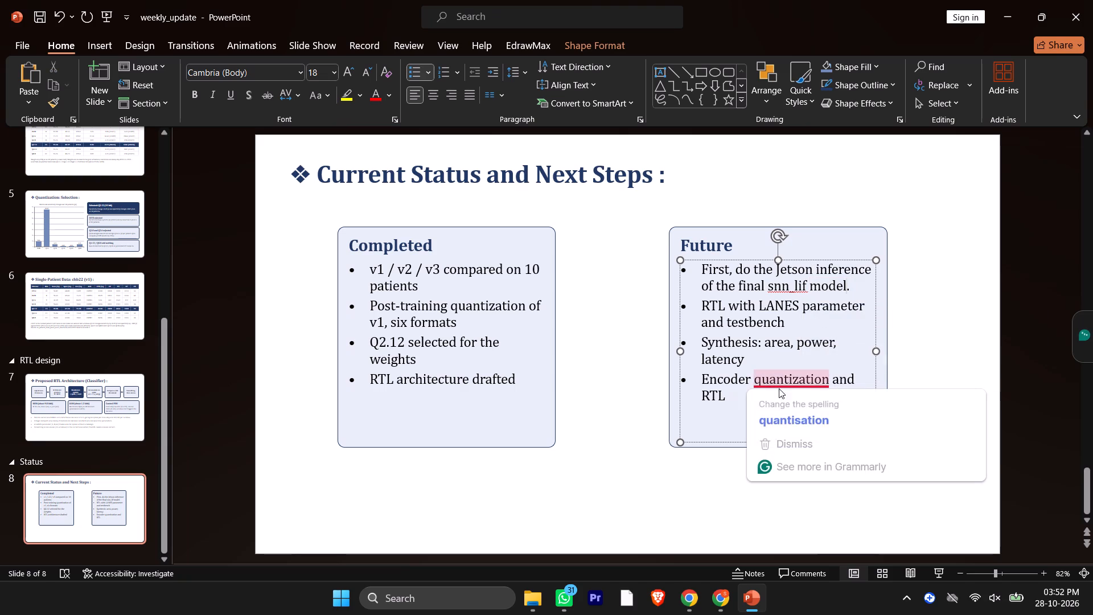
Accept Grammarly's spelling "quantisation" in the Future list's Encoder bullet.
click(779, 401)
key(shift+Right)
key(shift+Right)
key(shift+Right)
key(shift+Right)
key(shift+Right)
key(shift+Right)
key(shift+Right)
key(shift+Right)
key(shift+Right)
key(shift+Right)
key(shift+Right)
key(shift+Right)
text(quan)
text(ti)
key(s)
key(a)
key(t)
text(io)
key(n)
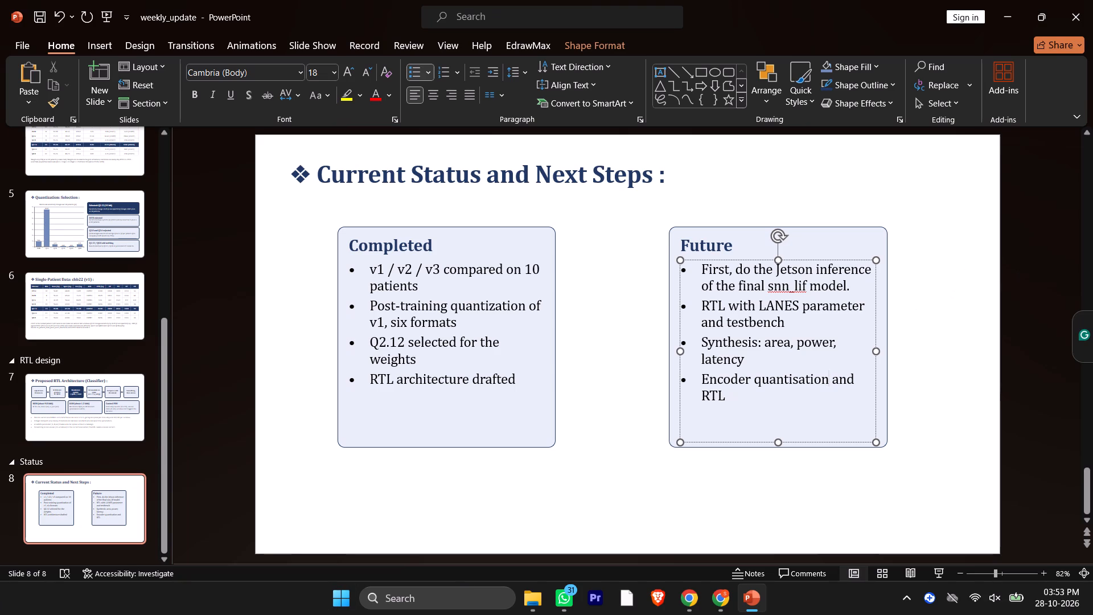
Replace the Future list's bullet about RTL with LANES parameter and testbench with "Make a RTL design and testbench .".
drag(864, 310, 721, 318)
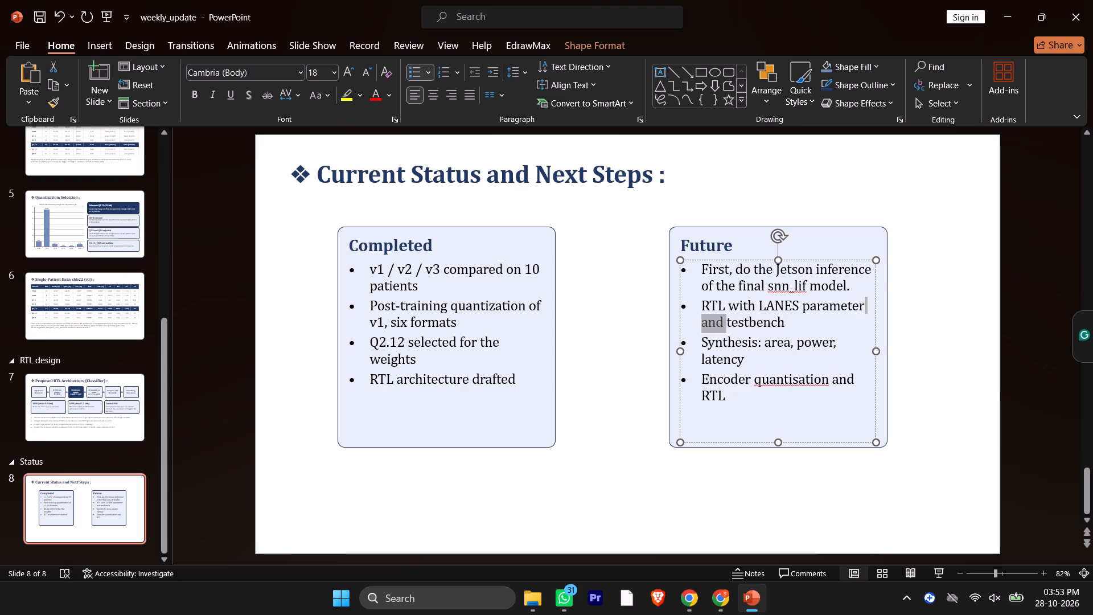
drag(721, 318, 709, 302)
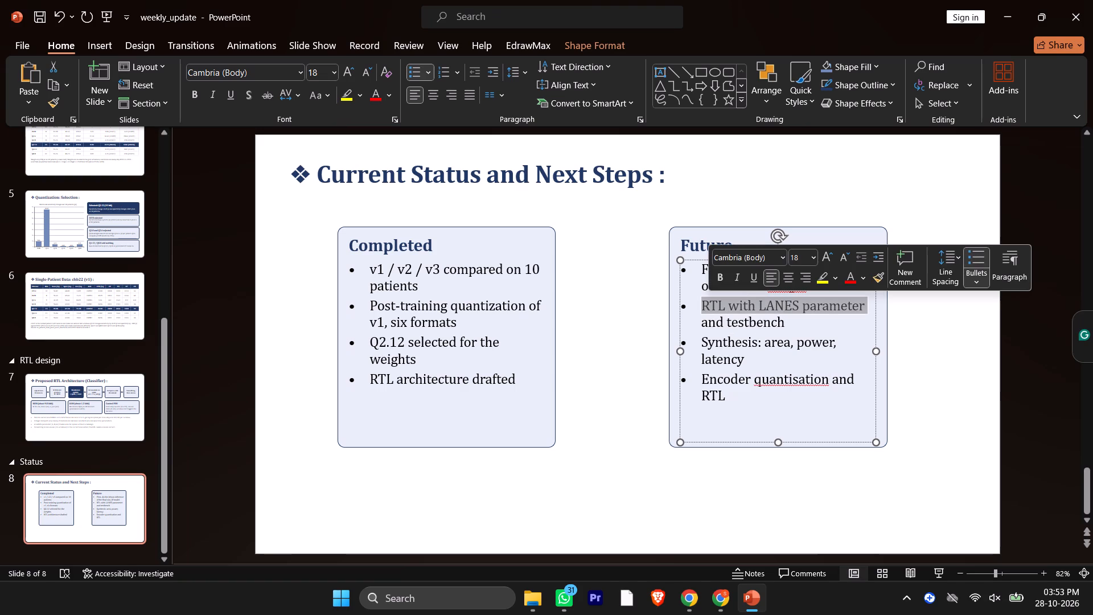
click(701, 298)
drag(701, 298, 784, 317)
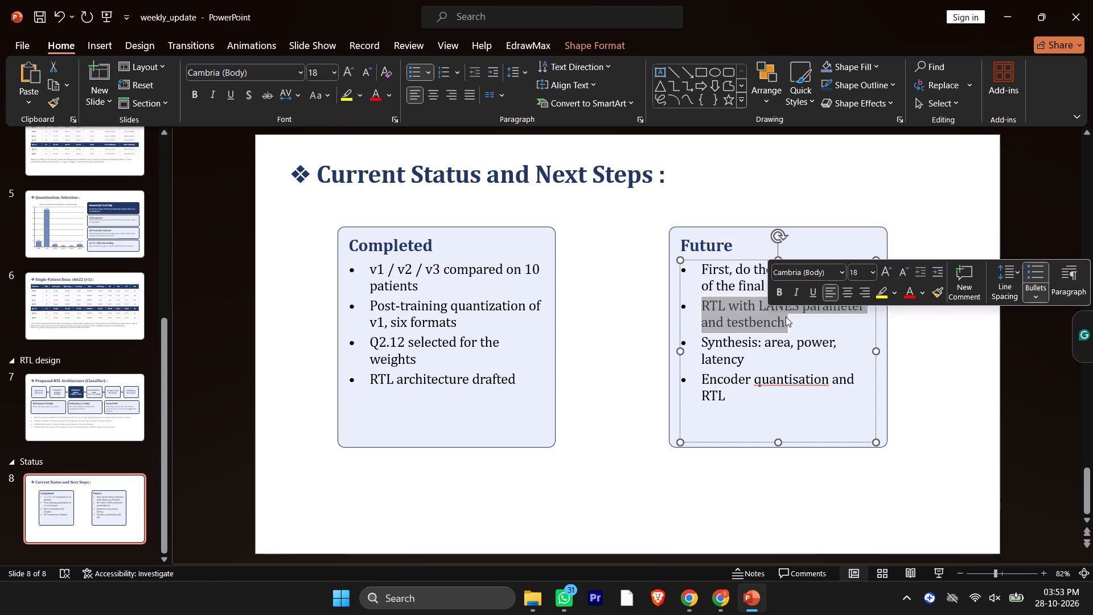
text(ak)
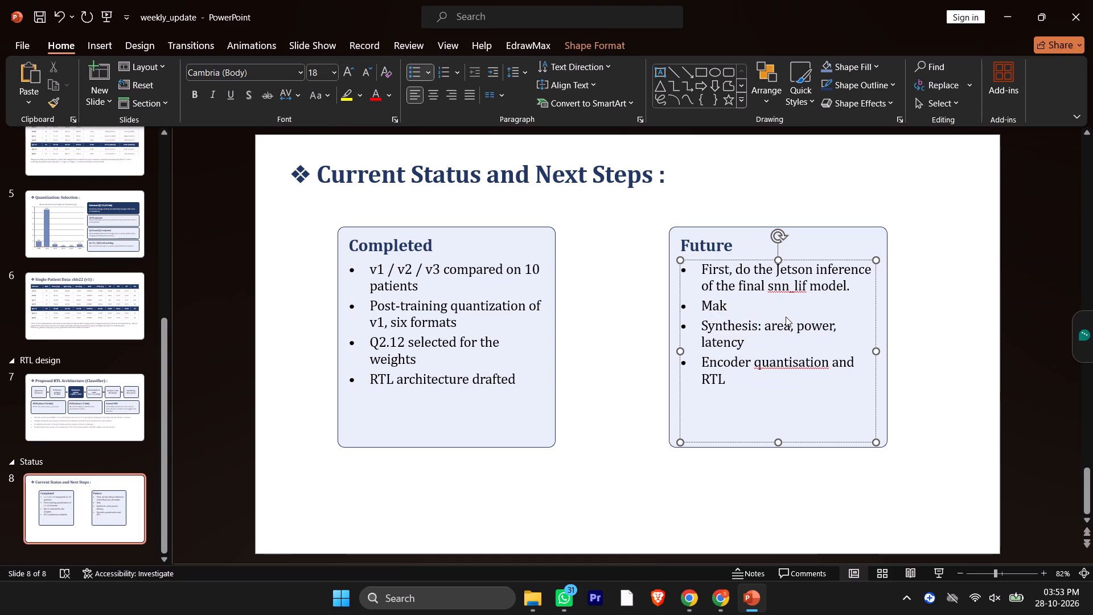
text(e a)
key(space)
text(design n)
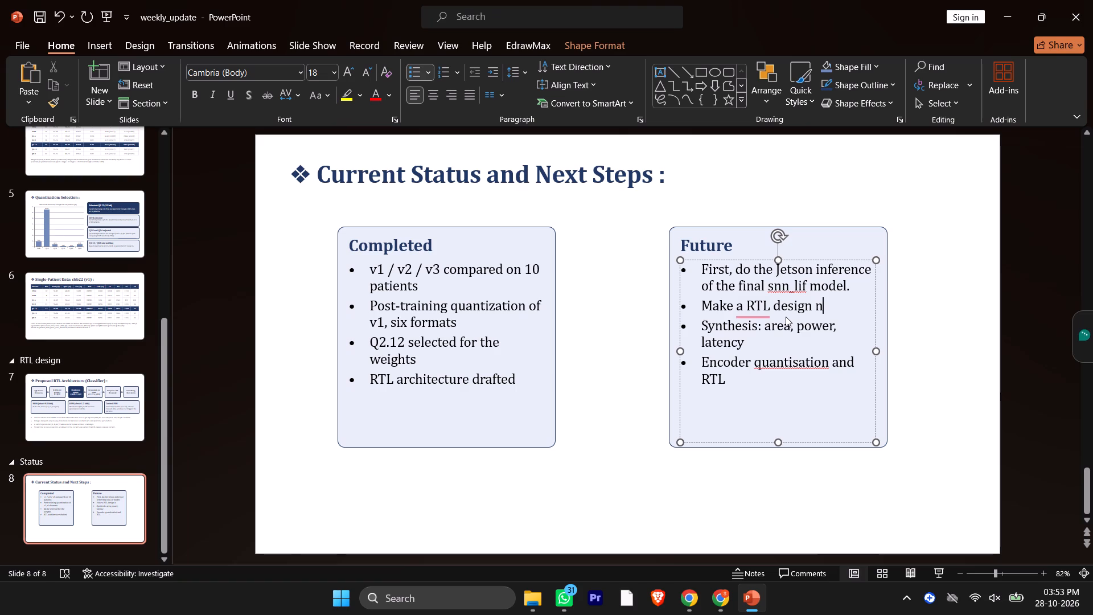
key(BackSpace)
text(and testbench .)
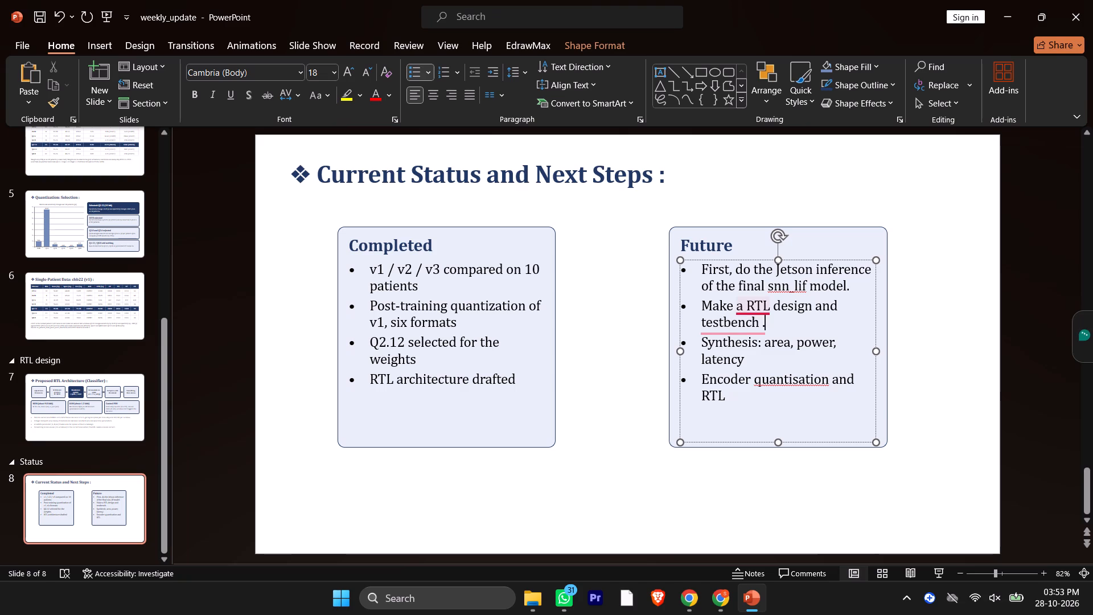
Apply the Grammarly corrections to the second Future bullet: "an RTL" and no space before the full stop.
click(760, 339)
key(shift+Right)
text(an)
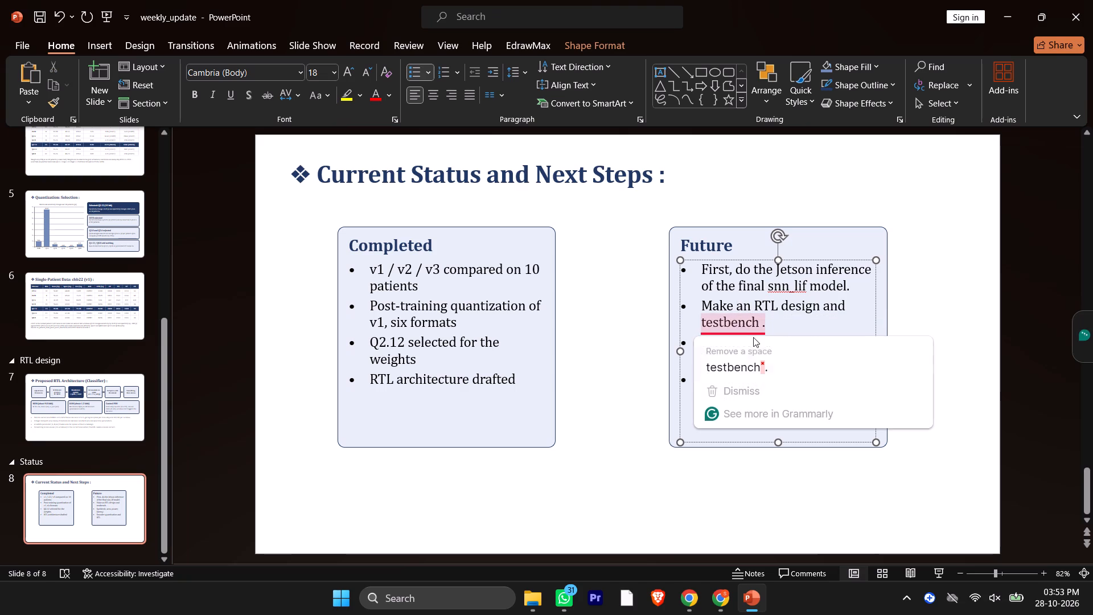
click(753, 339)
key(shift+Right)
key(BackSpace)
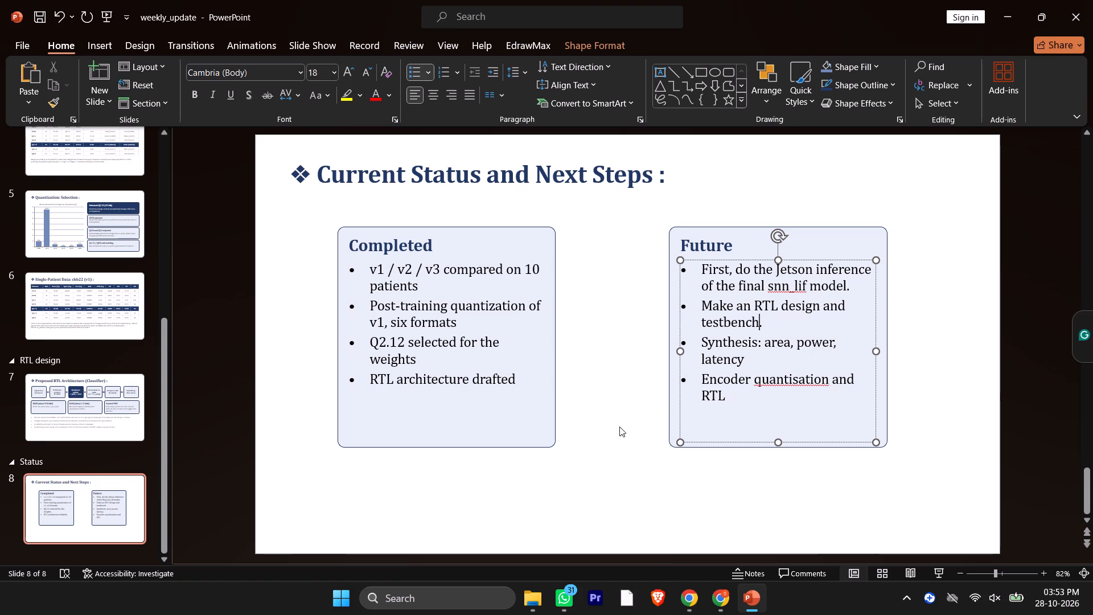
click(617, 491)
Delete the Encoder quantisation and RTL bullet from the Future list and save the presentation.
drag(730, 395, 696, 377)
key(BackSpace)
click(584, 481)
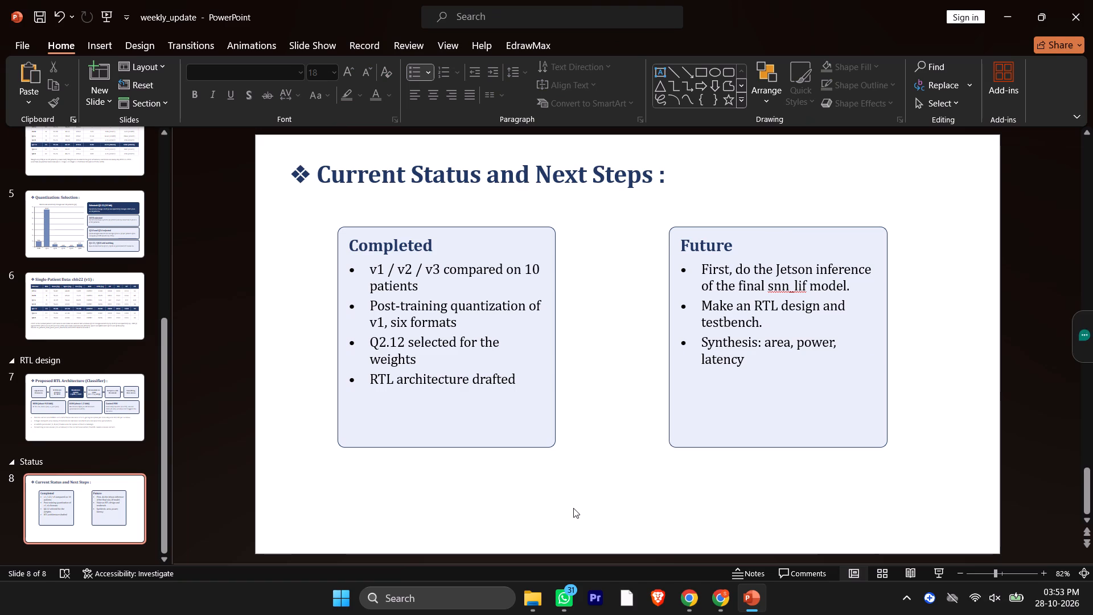
key(ctrl+s)
Delete the ROM, RAM and Control FSM boxes with their text from the Proposed RTL Architecture slide.
click(106, 396)
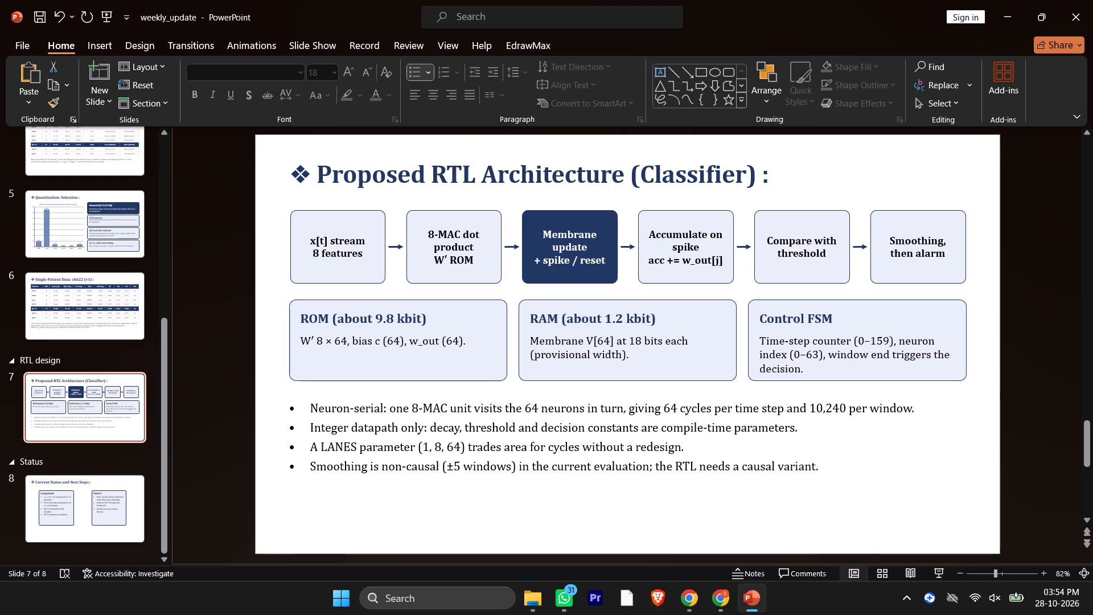
drag(280, 292, 689, 330)
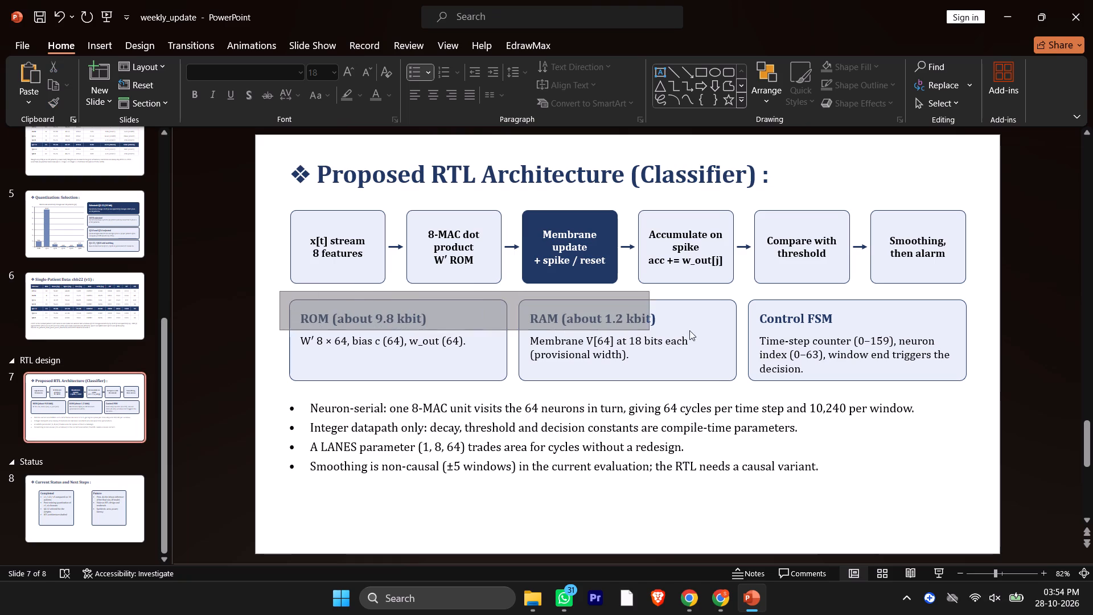
drag(689, 330, 999, 377)
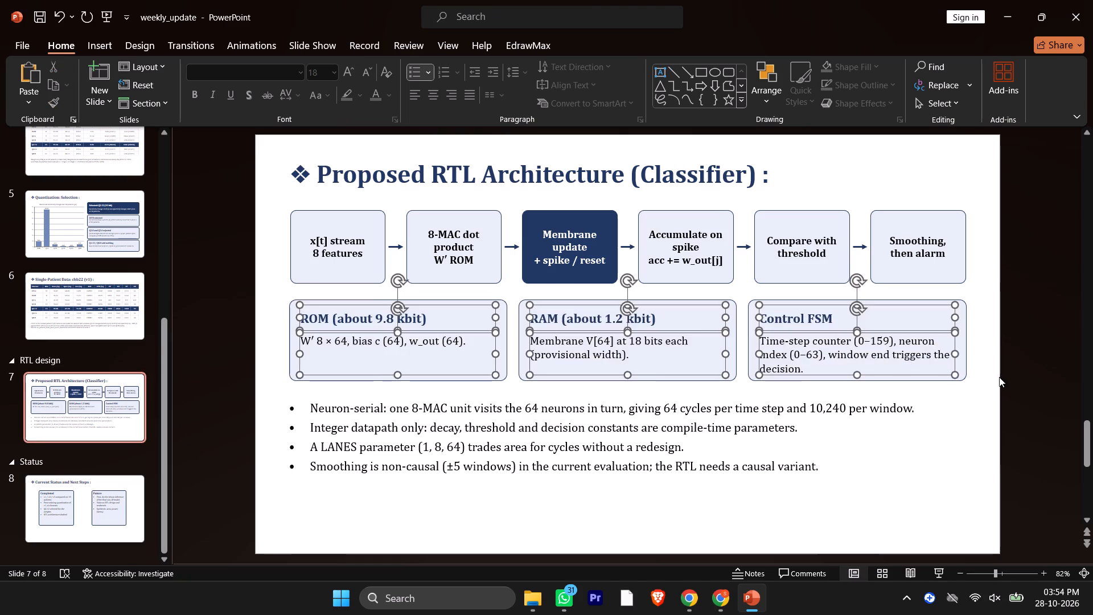
key(BackSpace)
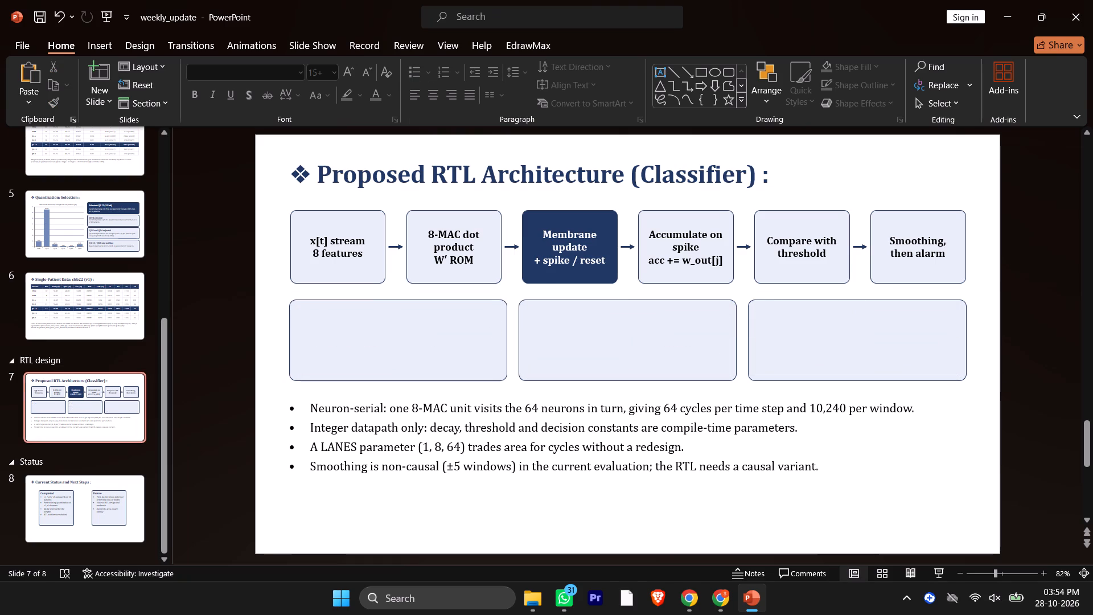
drag(276, 292, 1036, 387)
key(BackSpace)
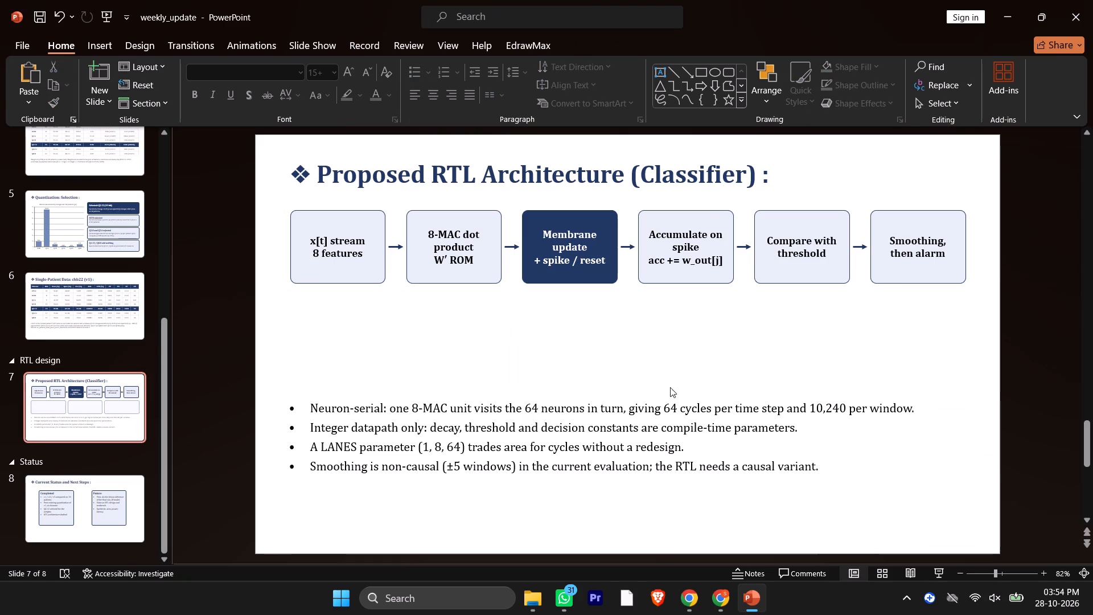
Move the bullet text block up and slightly inward, into the gap below the architecture flow diagram.
drag(278, 392, 697, 476)
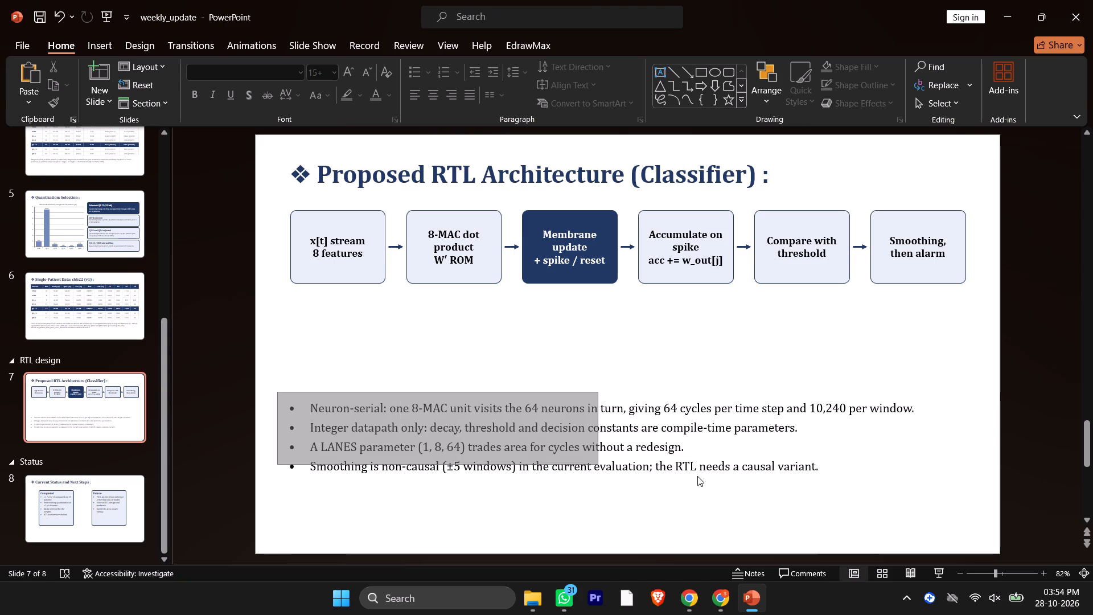
drag(697, 476, 969, 502)
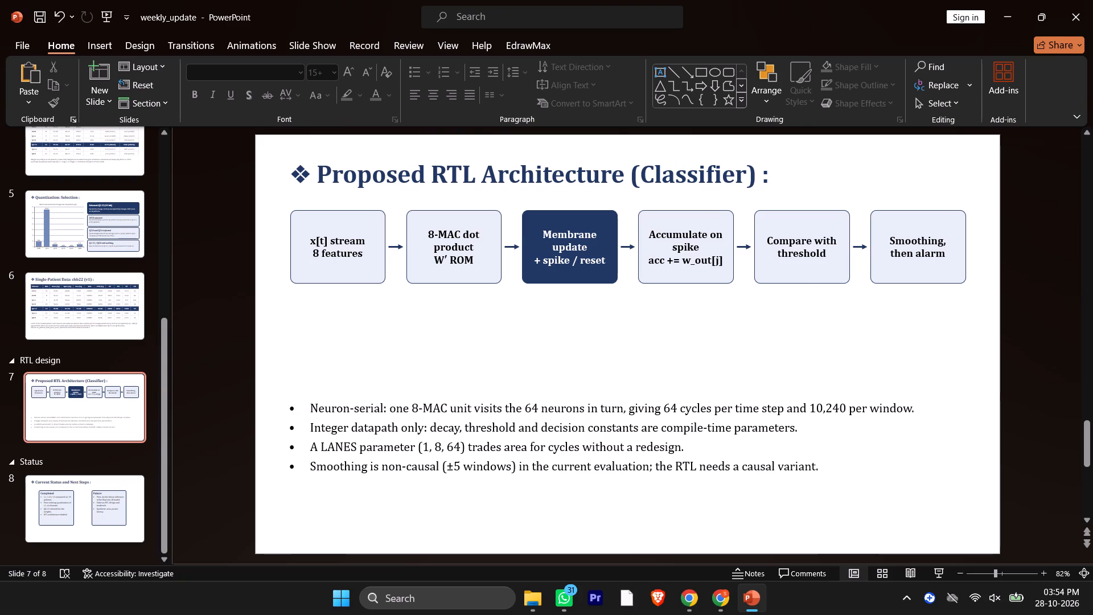
click(303, 402)
drag(338, 486, 335, 427)
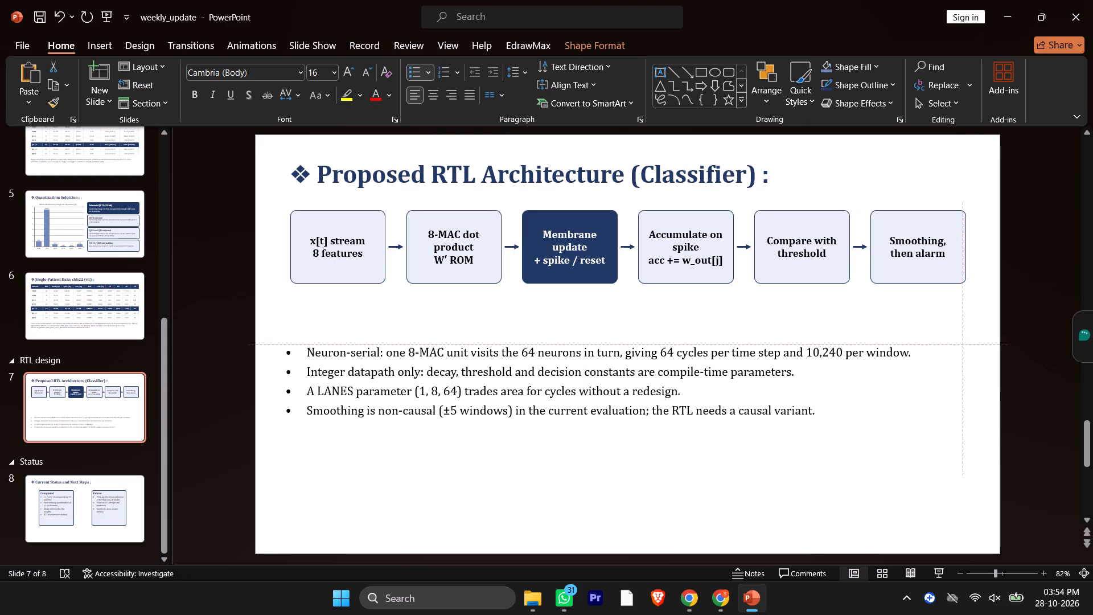
drag(335, 427, 348, 433)
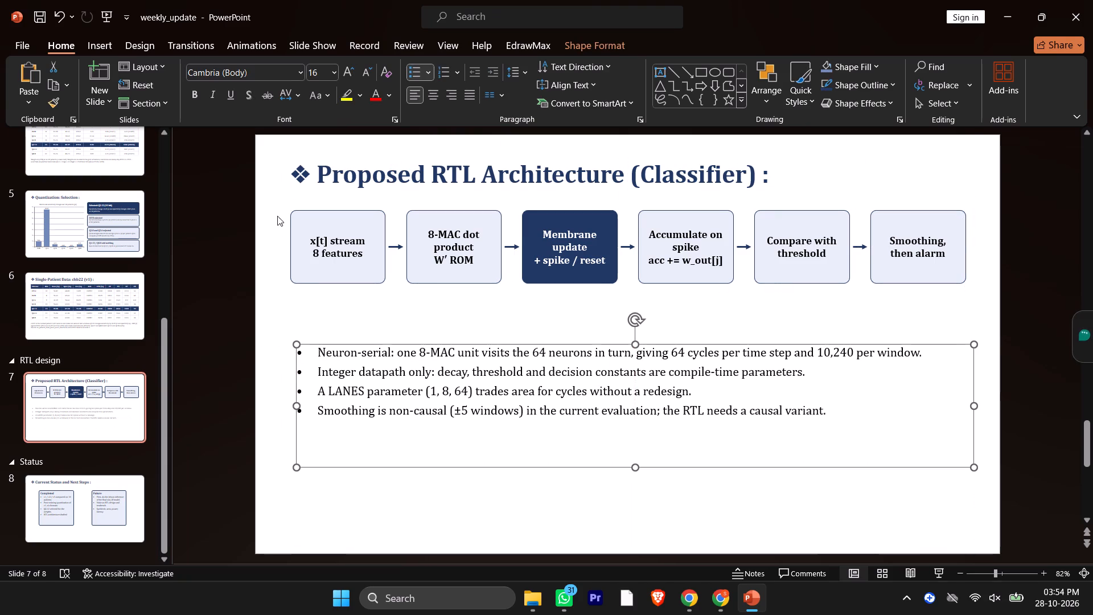
Move the whole six-block flow diagram down, spacing it between the title and the bullets, and save the presentation.
drag(280, 198, 1034, 302)
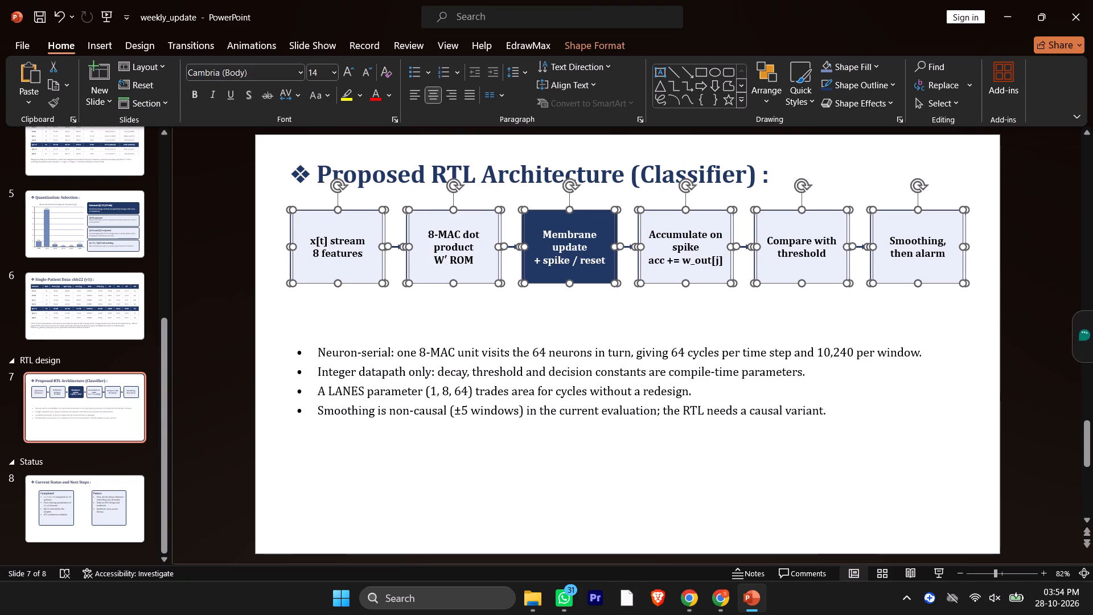
drag(708, 287, 709, 307)
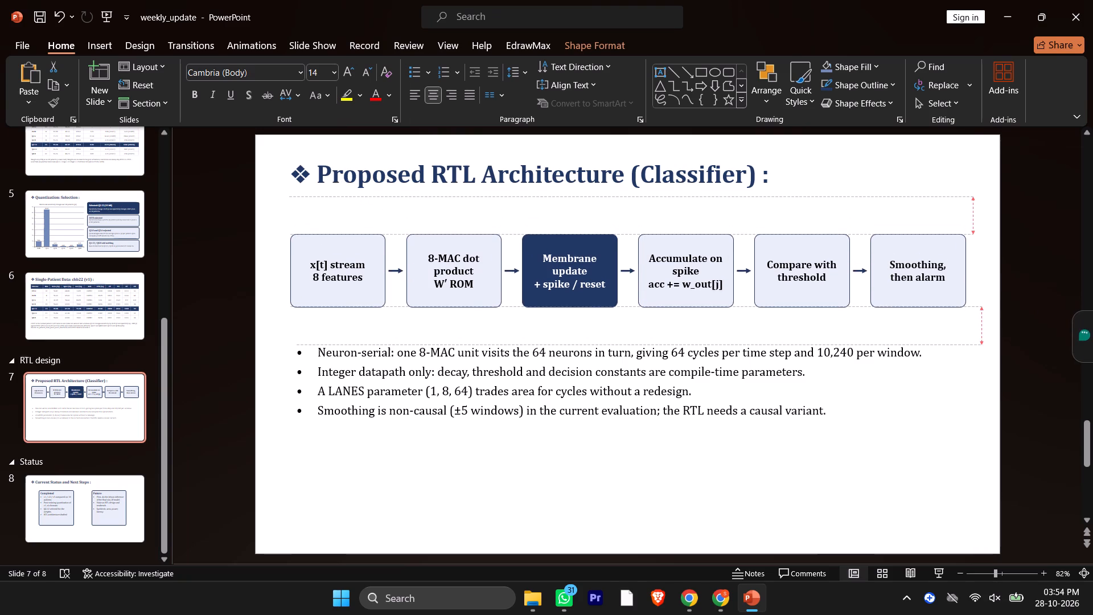
drag(709, 307, 709, 322)
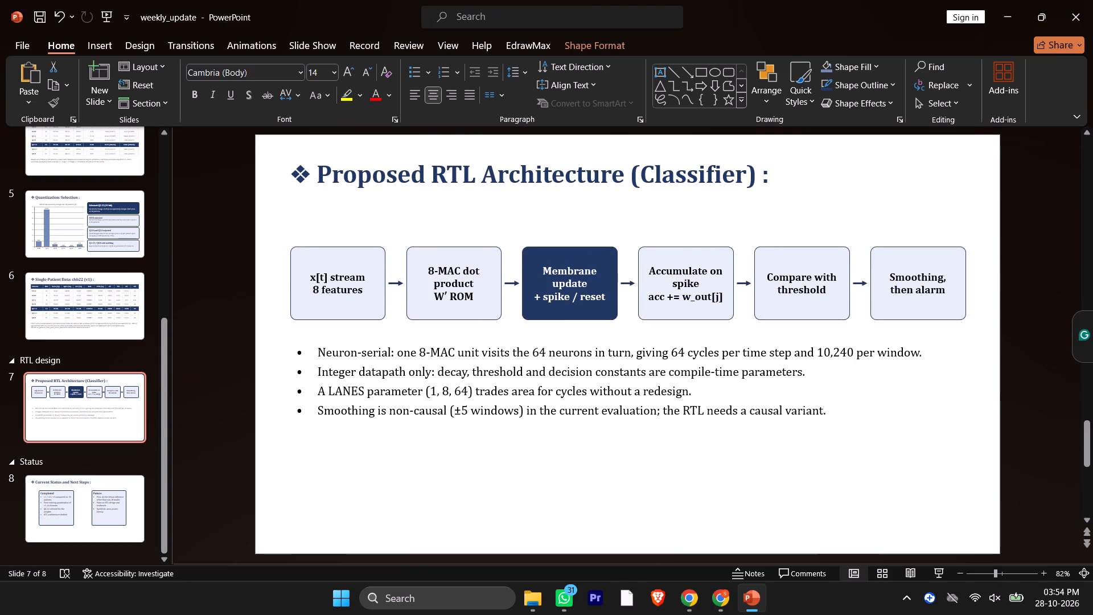
drag(709, 322, 707, 315)
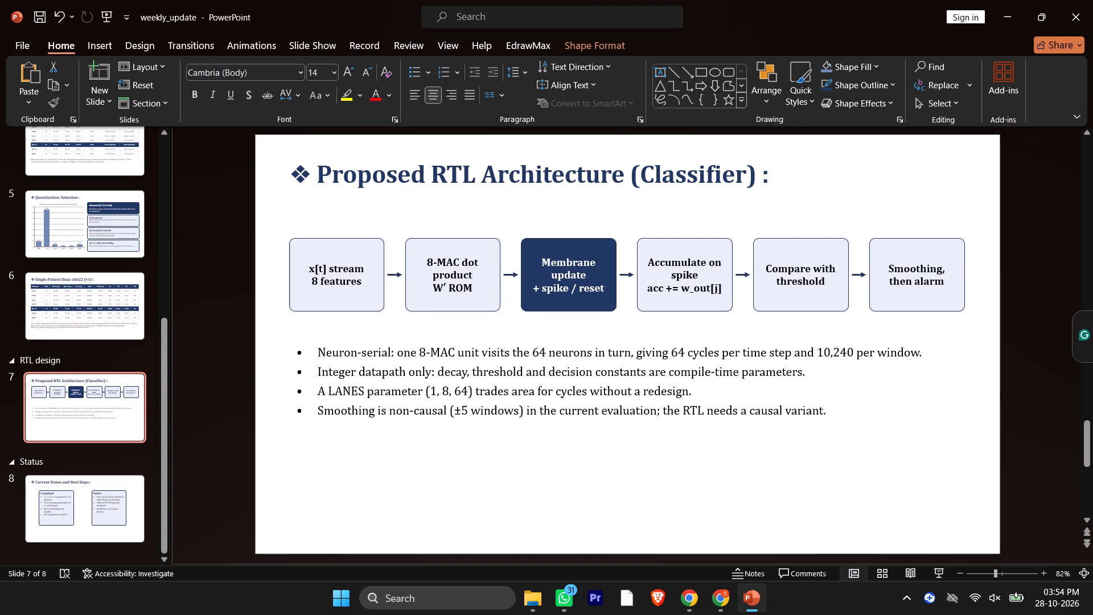
drag(707, 315, 709, 315)
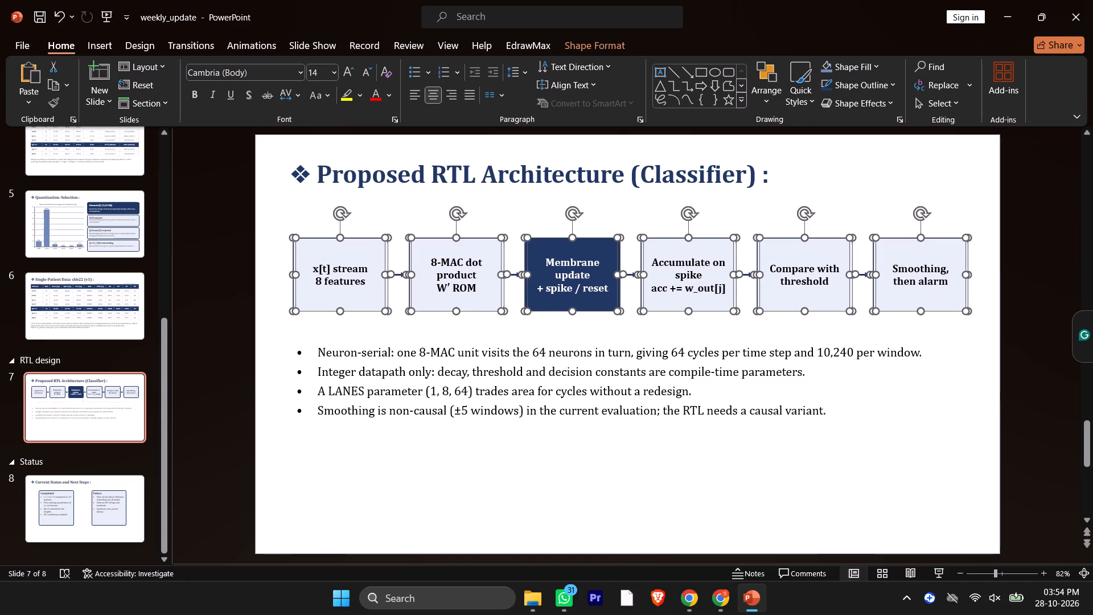
click(227, 259)
key(ctrl+s)
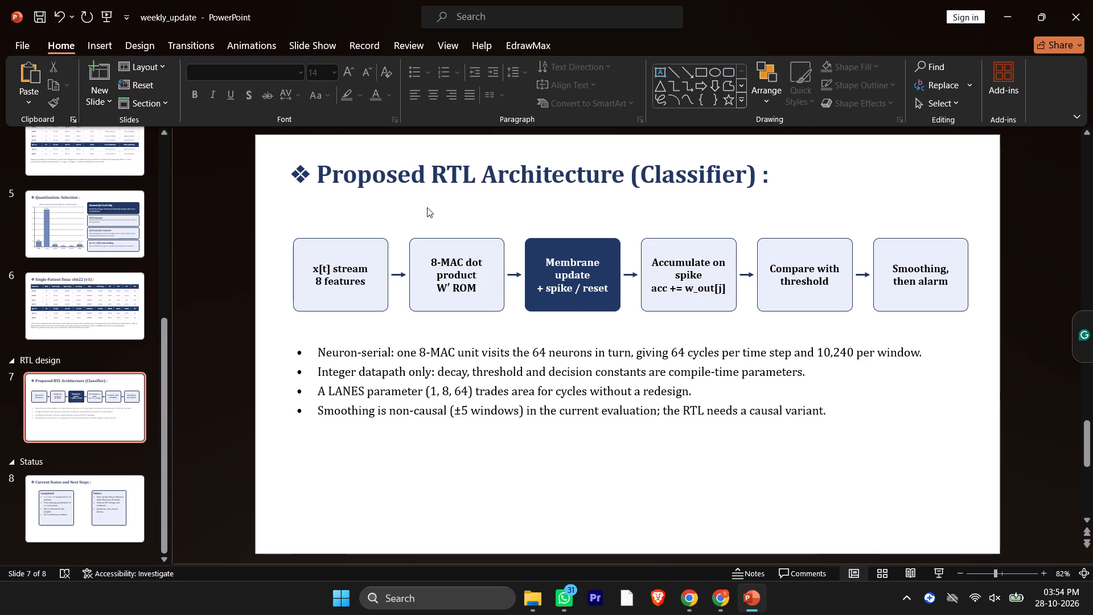
click(332, 217)
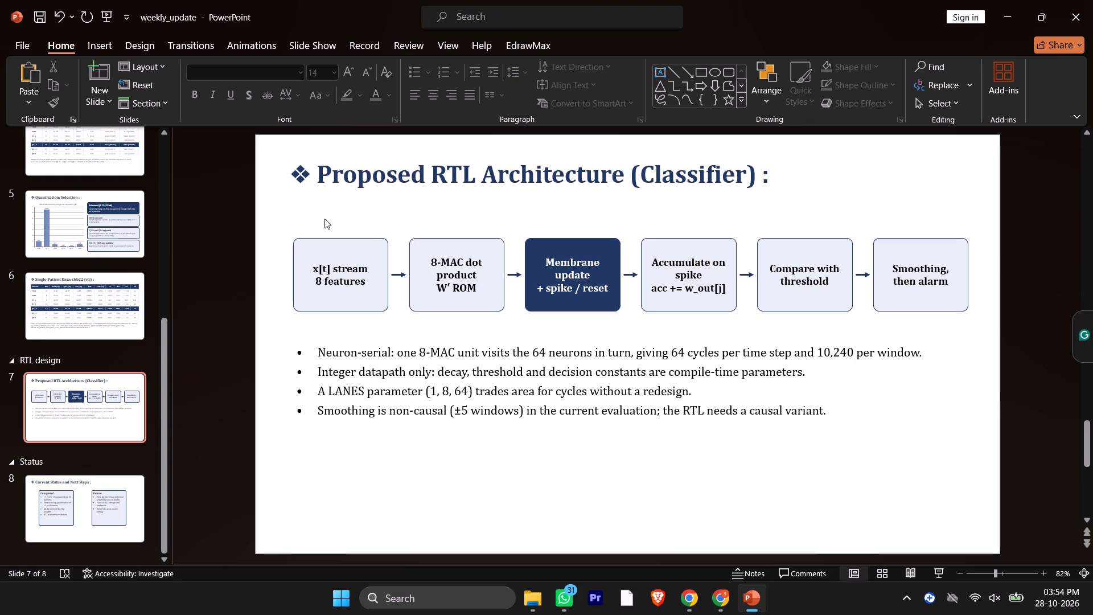
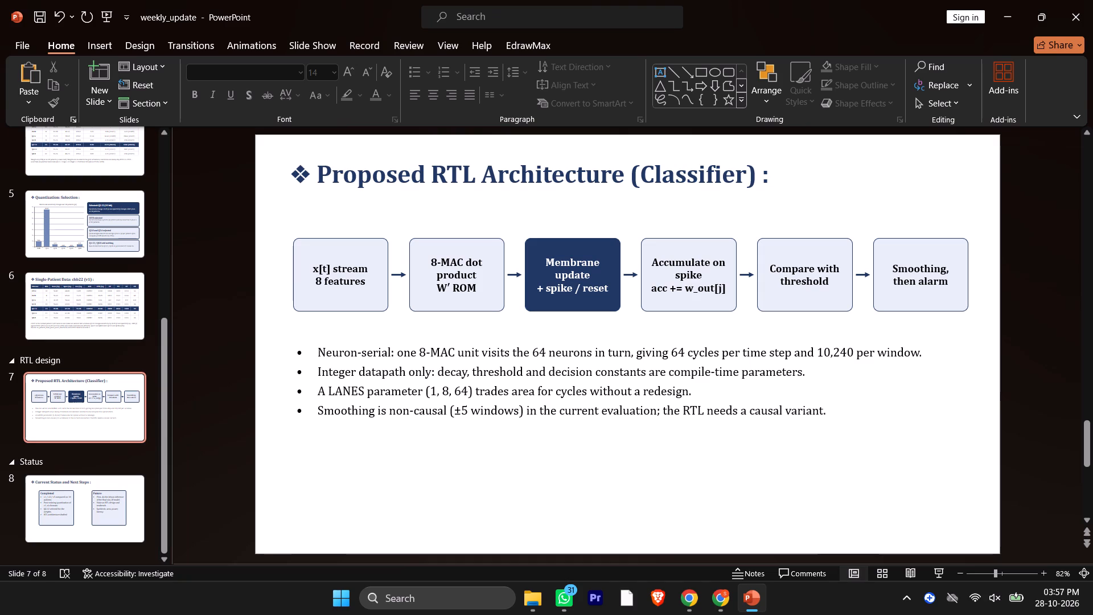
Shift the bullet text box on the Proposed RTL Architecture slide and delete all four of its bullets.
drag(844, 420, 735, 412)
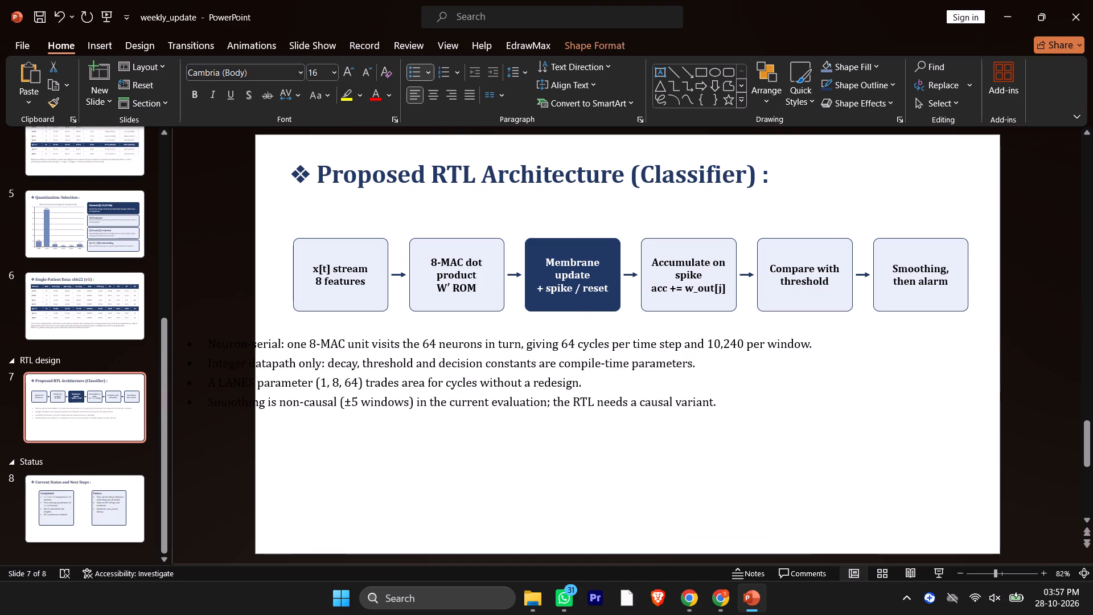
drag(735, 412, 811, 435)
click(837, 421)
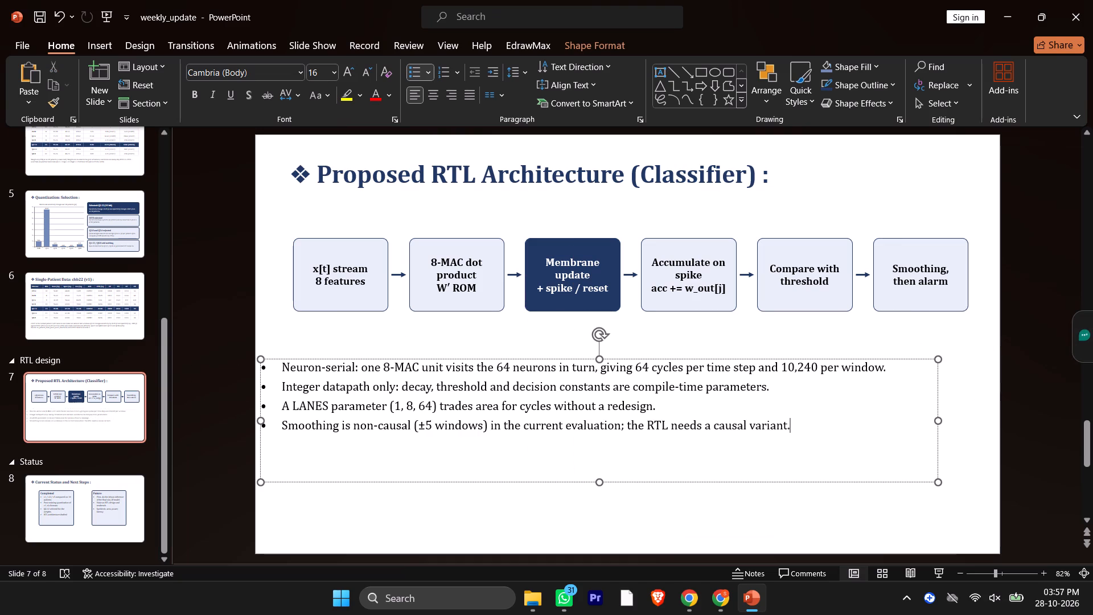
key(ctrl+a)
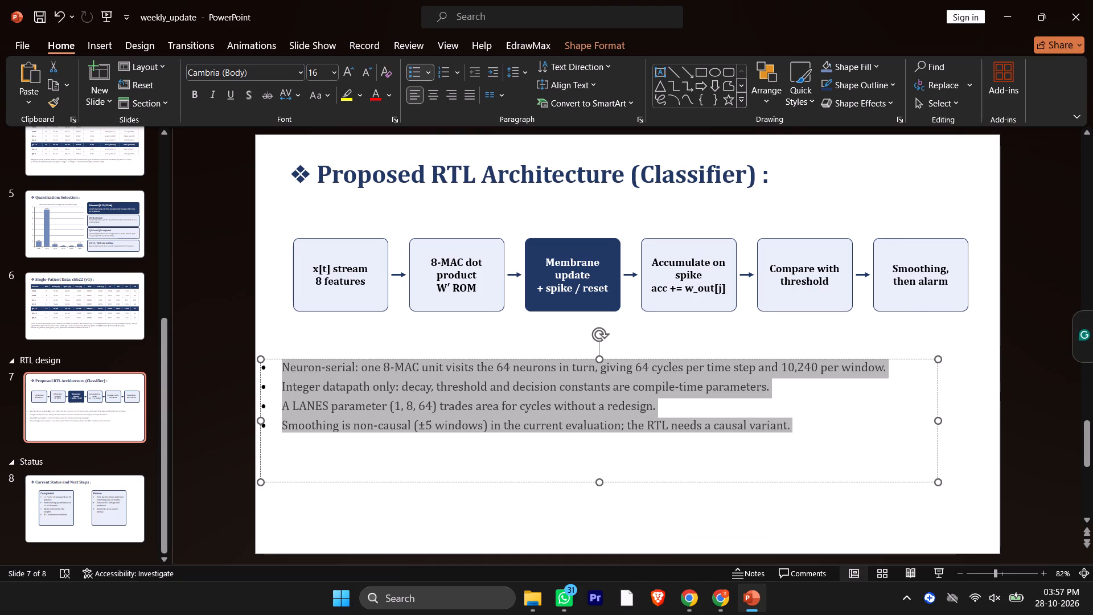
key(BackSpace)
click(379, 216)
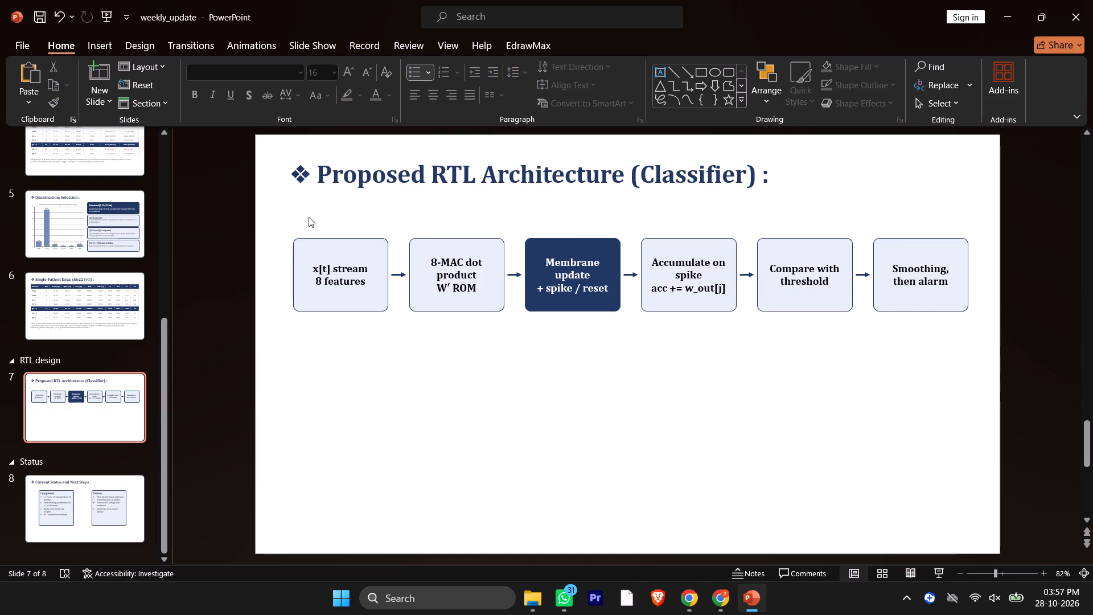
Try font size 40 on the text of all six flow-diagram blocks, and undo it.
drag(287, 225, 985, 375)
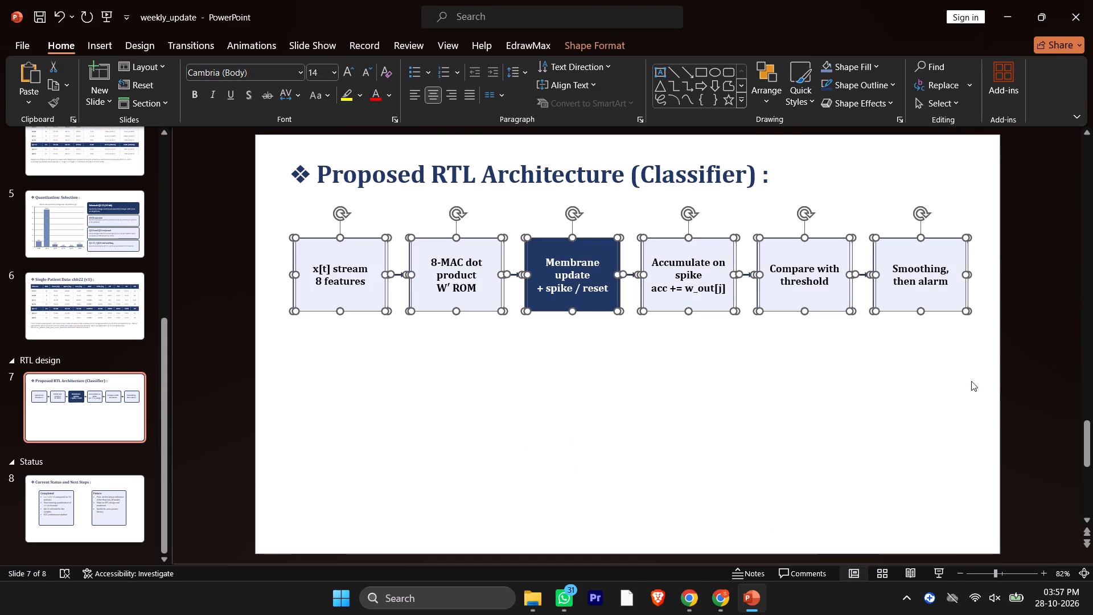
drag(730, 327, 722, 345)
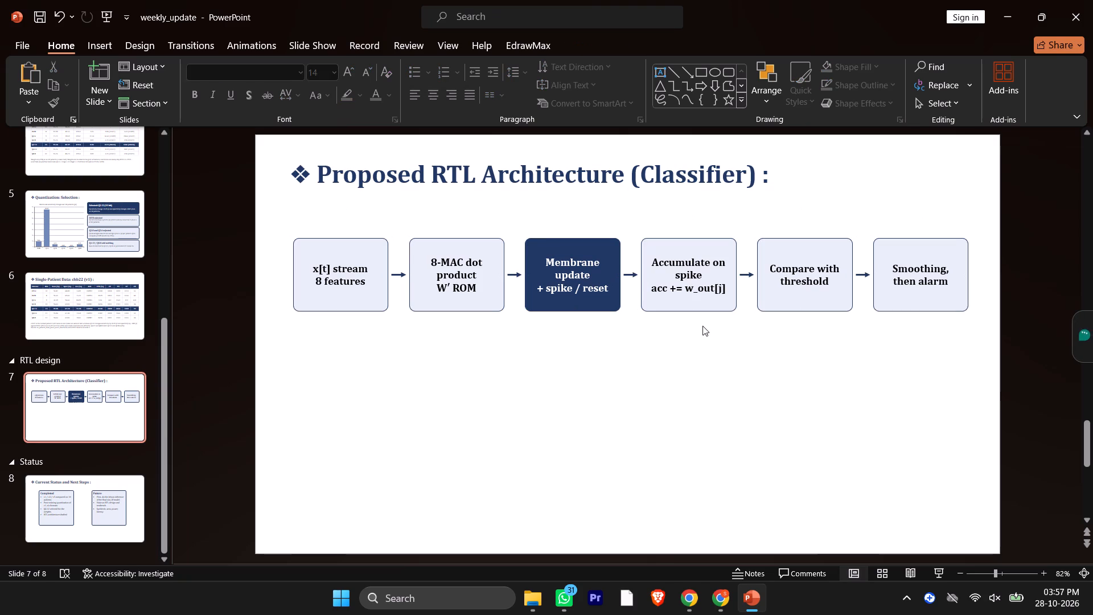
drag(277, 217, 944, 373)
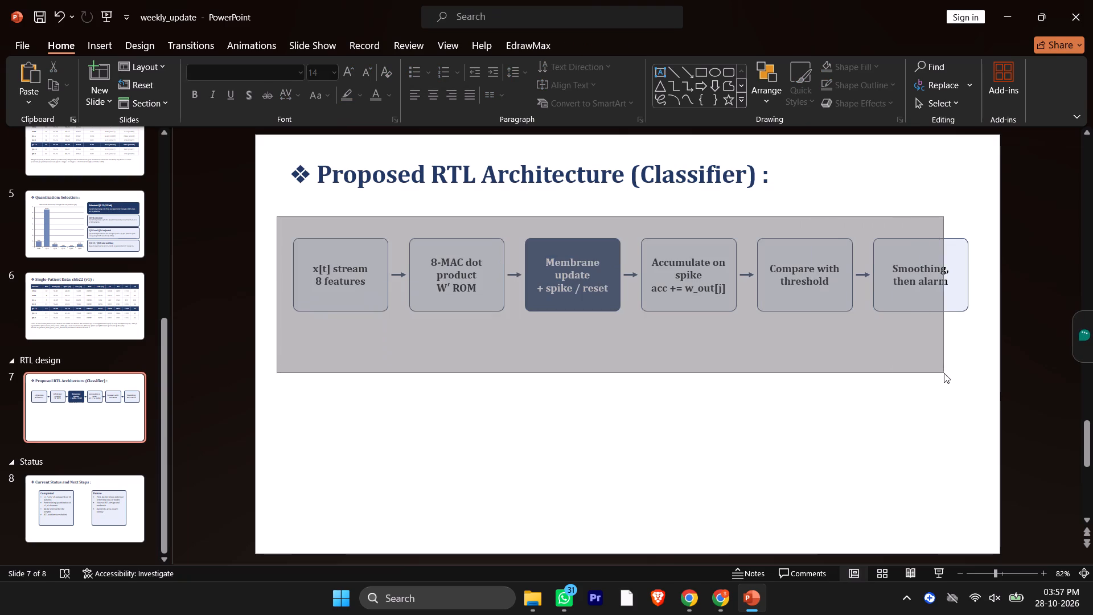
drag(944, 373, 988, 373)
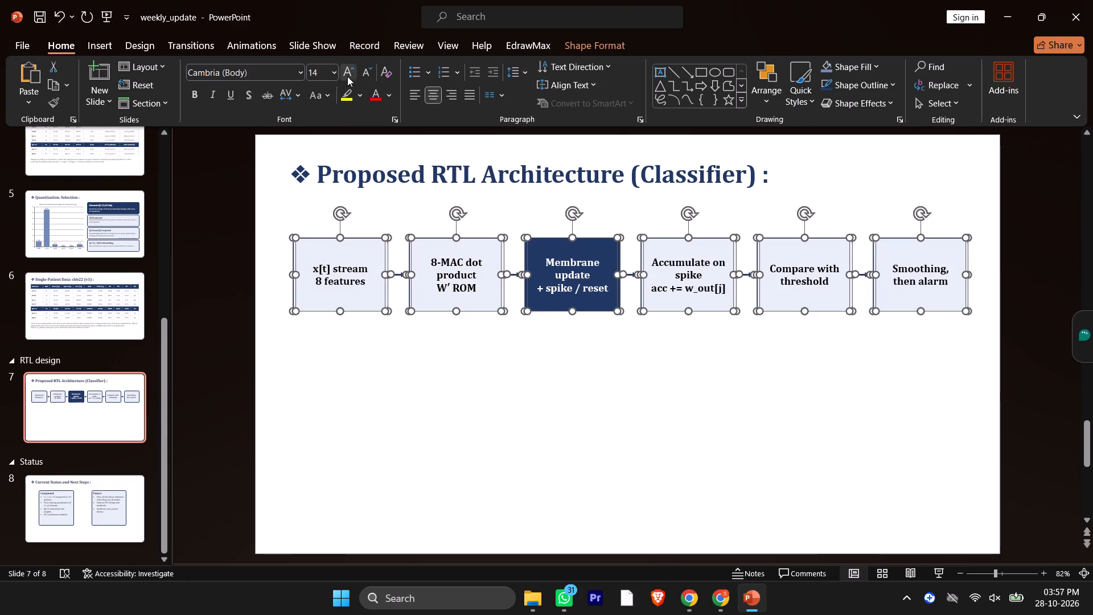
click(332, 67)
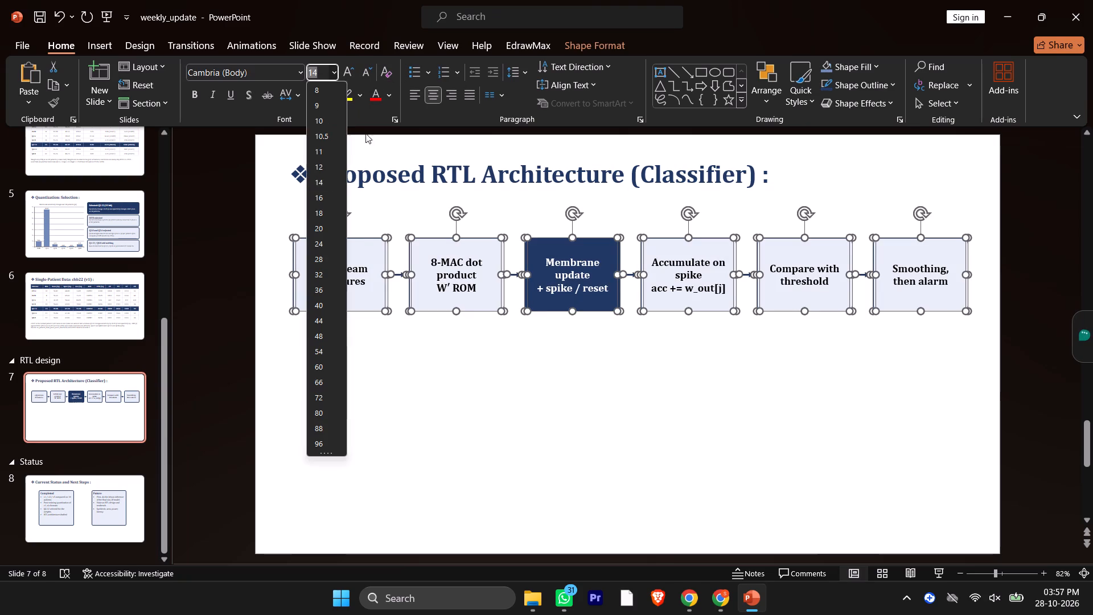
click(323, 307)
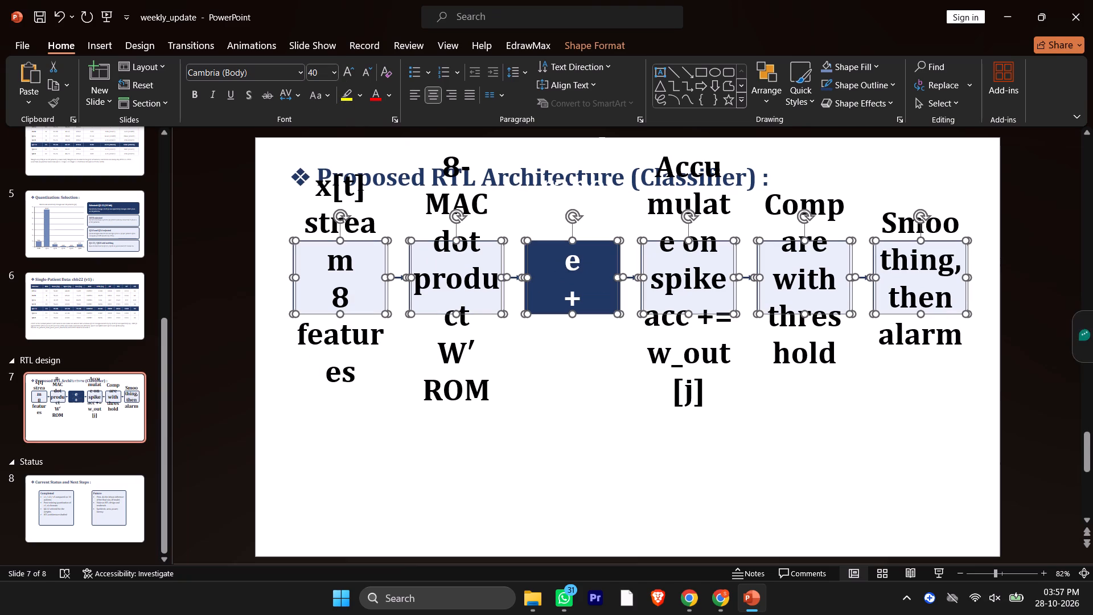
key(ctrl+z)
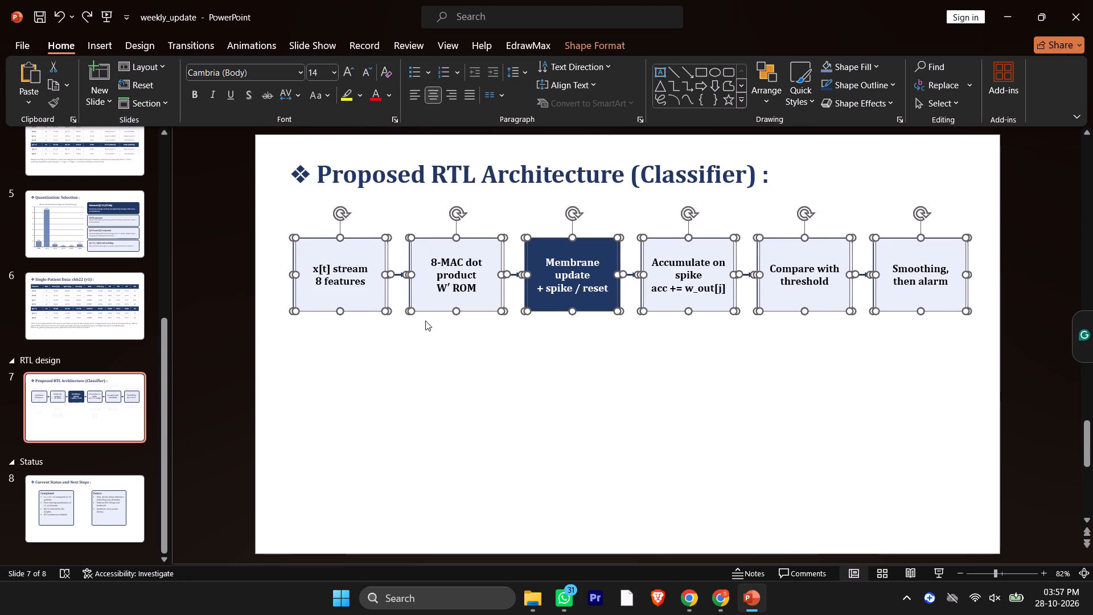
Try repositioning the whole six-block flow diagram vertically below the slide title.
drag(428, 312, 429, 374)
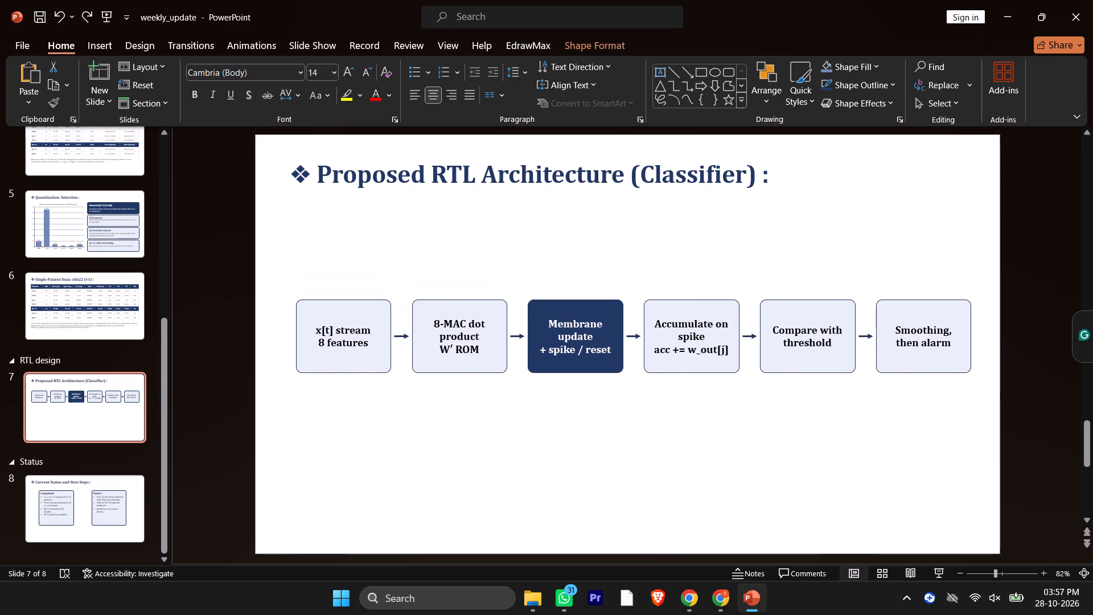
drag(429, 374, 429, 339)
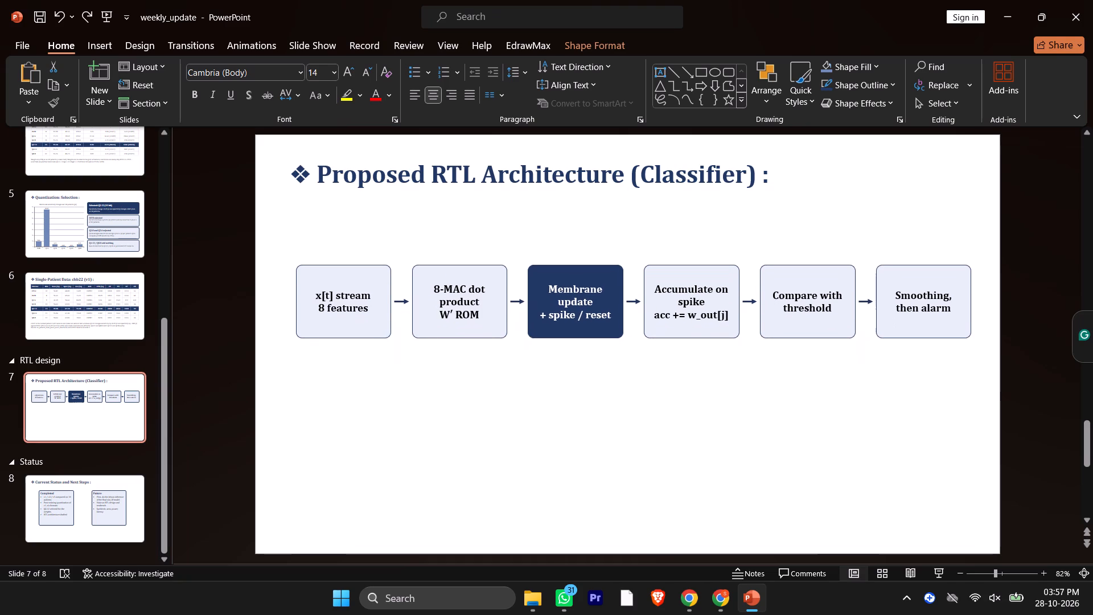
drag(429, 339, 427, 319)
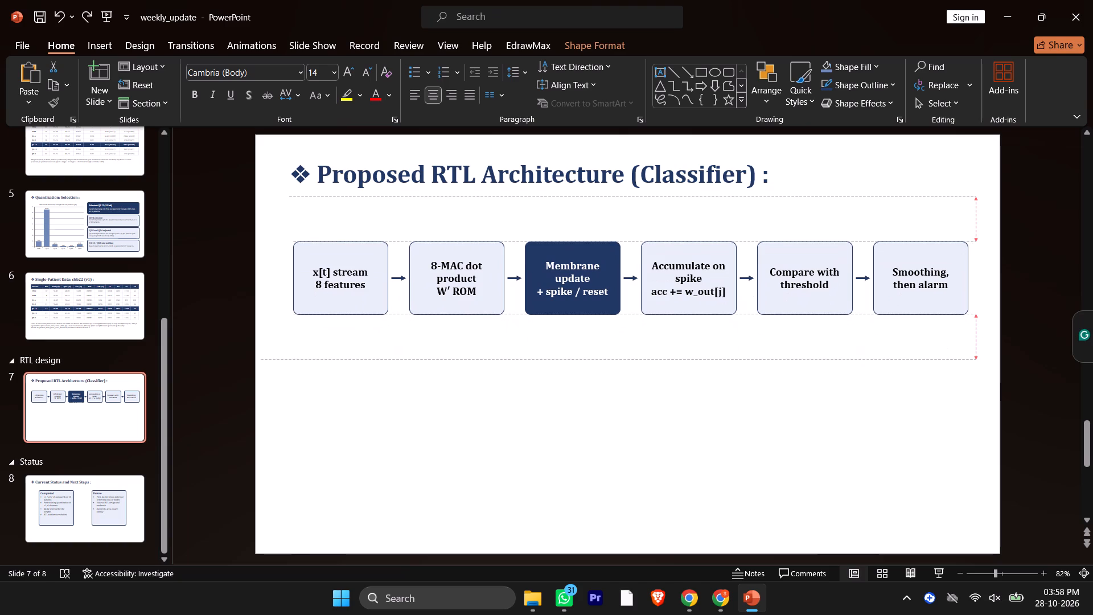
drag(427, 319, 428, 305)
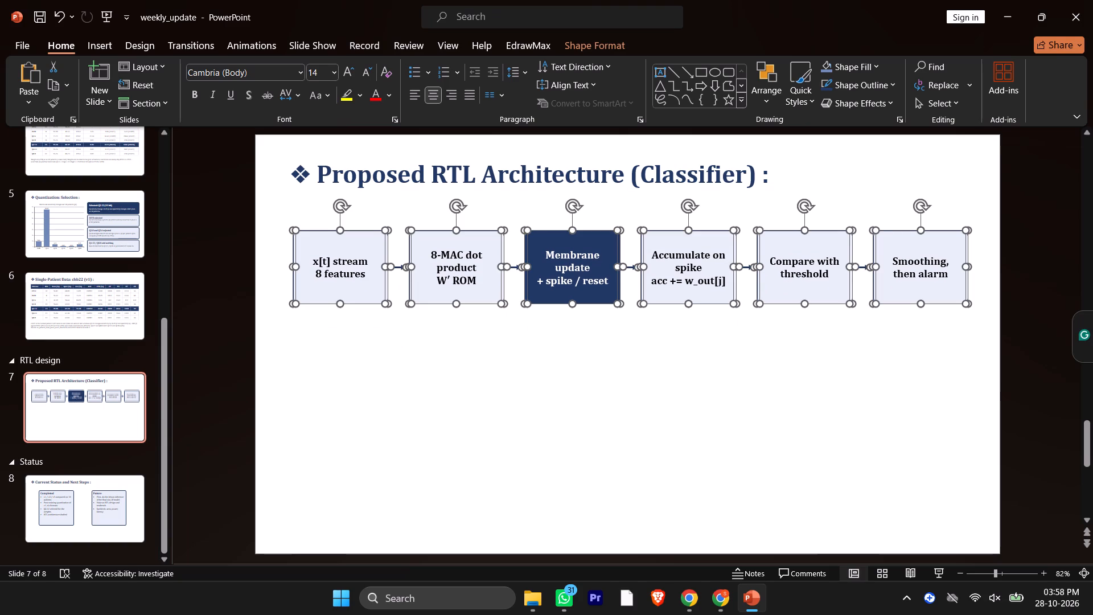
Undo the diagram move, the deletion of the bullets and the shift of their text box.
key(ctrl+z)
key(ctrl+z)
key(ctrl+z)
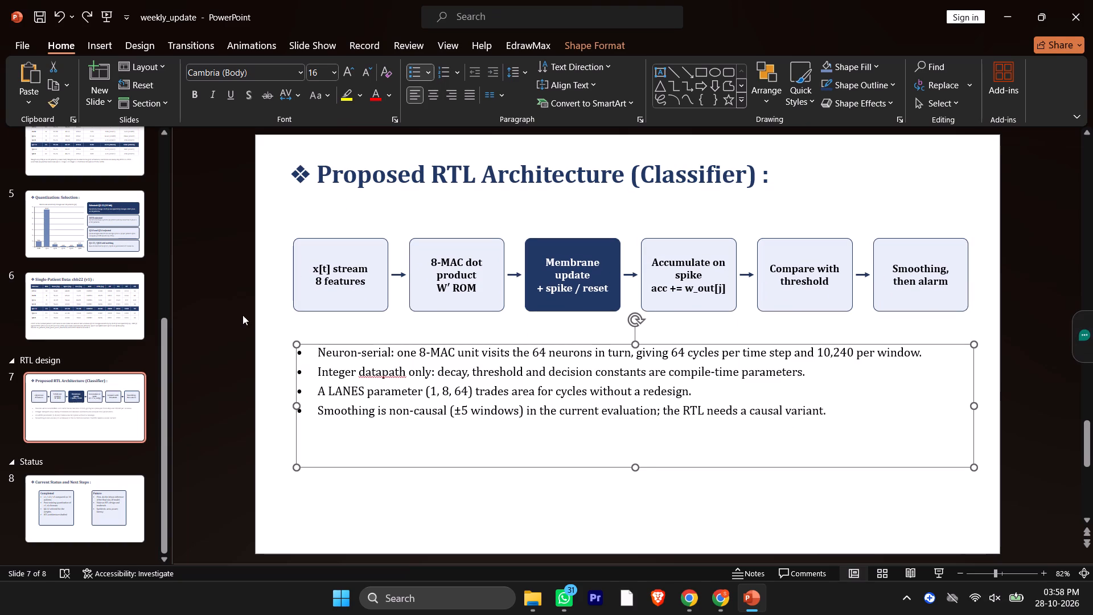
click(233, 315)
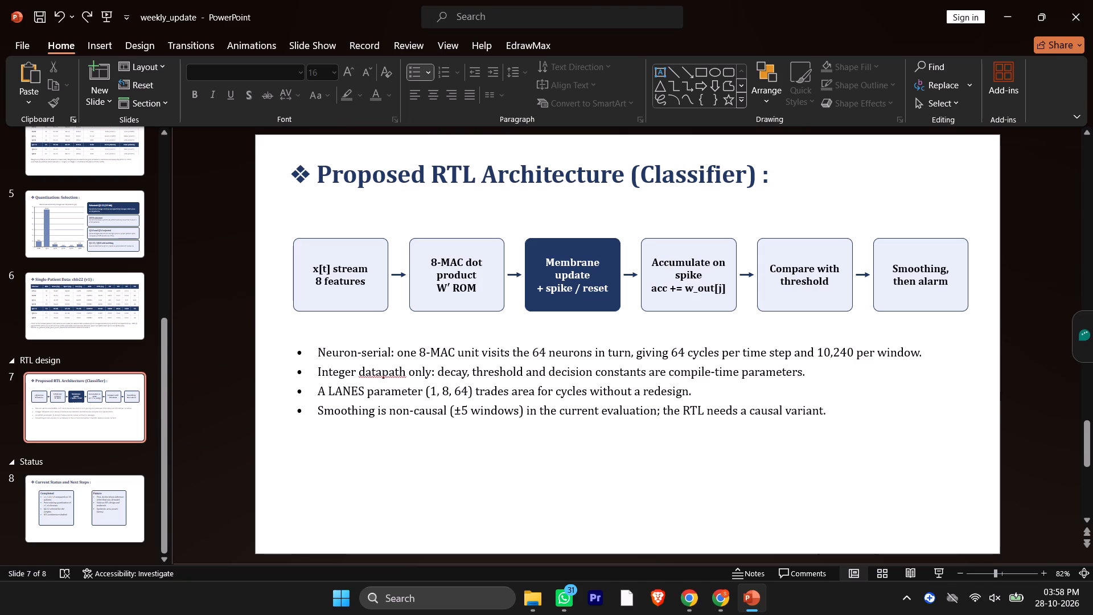
Delete the last two bullets on the RTL slide, about the LANES parameter and non-causal smoothing.
drag(829, 415, 371, 390)
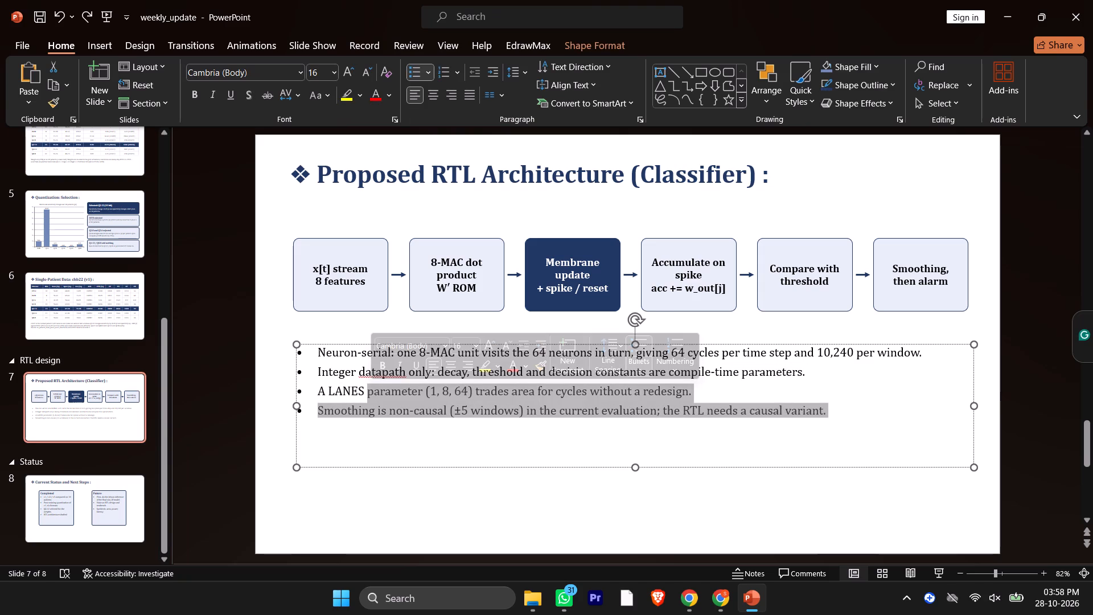
drag(317, 388, 731, 415)
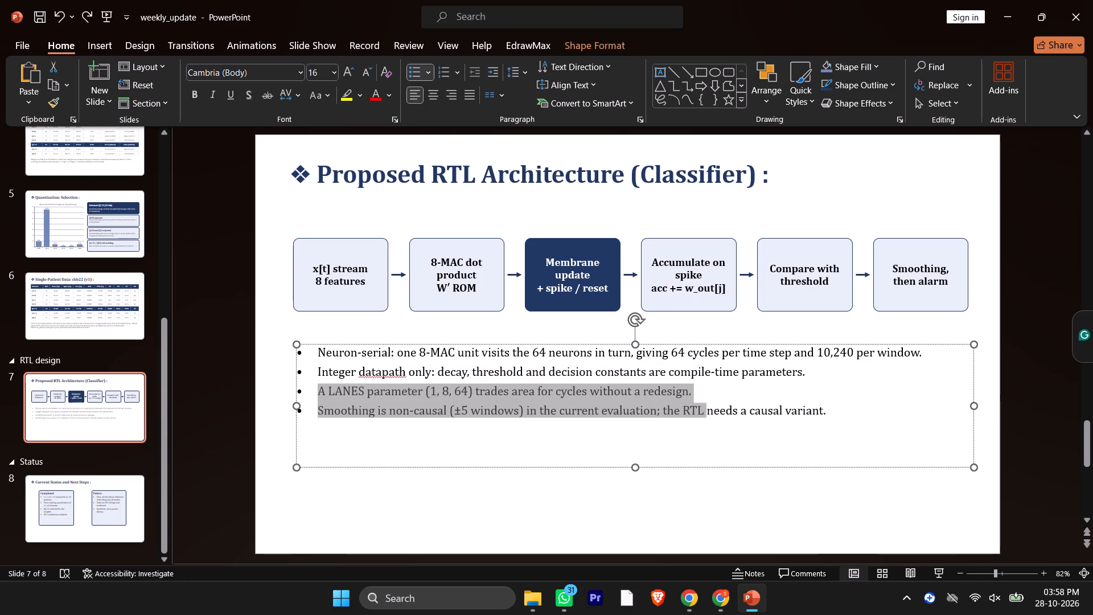
drag(731, 415, 874, 415)
key(BackSpace)
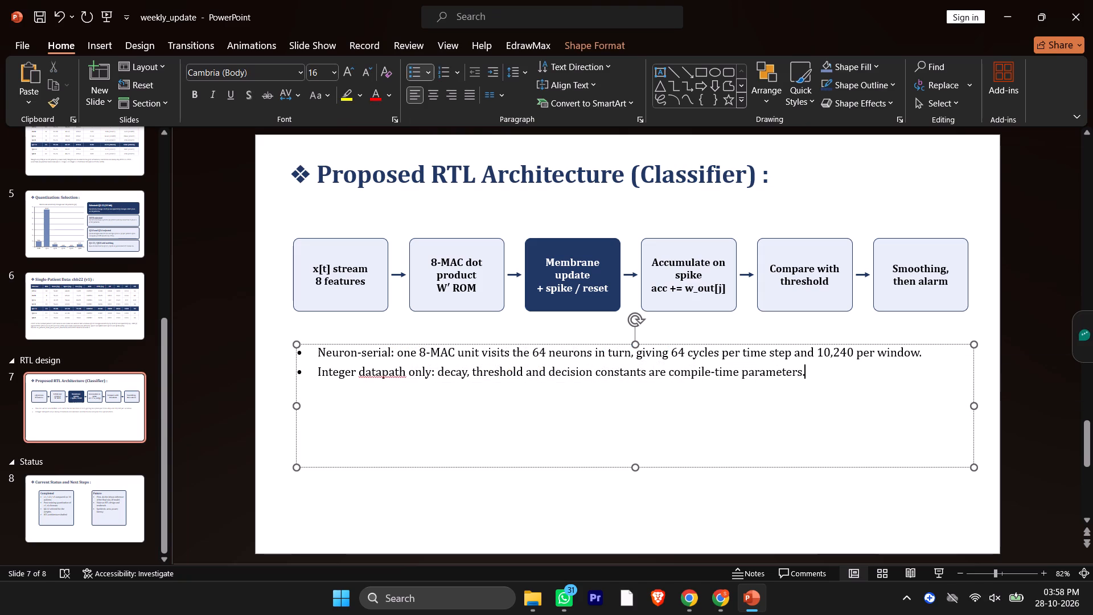
click(228, 387)
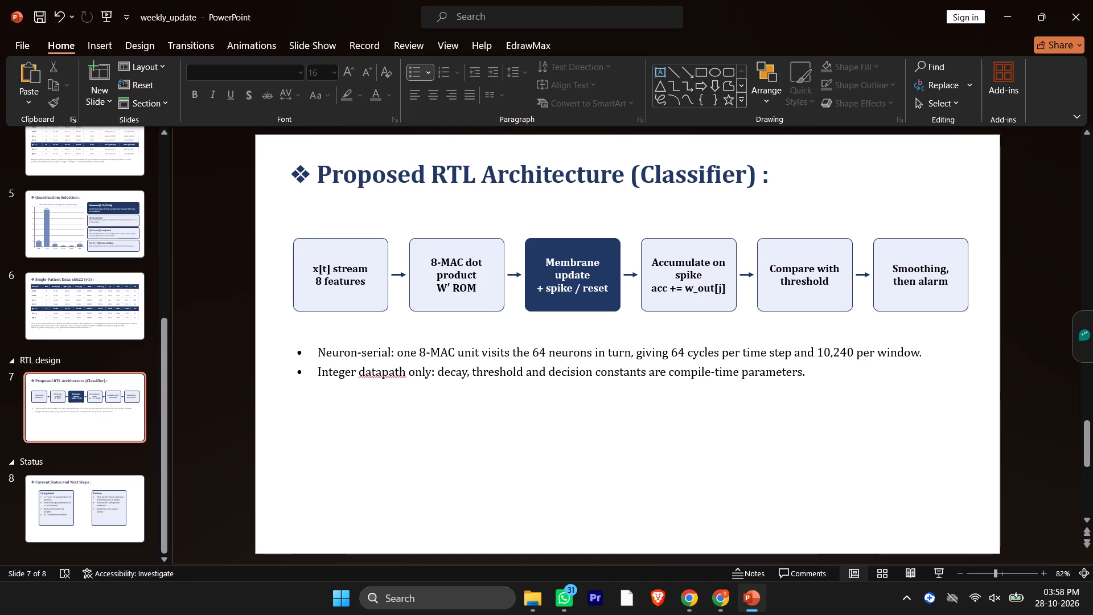
Move the text box with the two remaining bullets slightly down from the flow diagram and save the presentation.
click(314, 354)
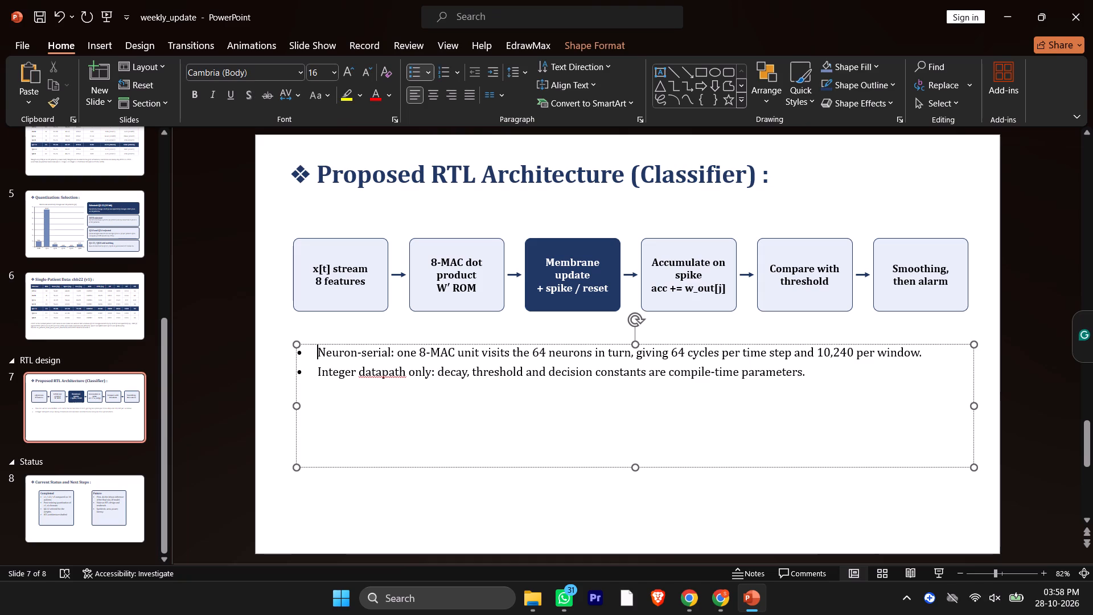
drag(478, 433, 475, 454)
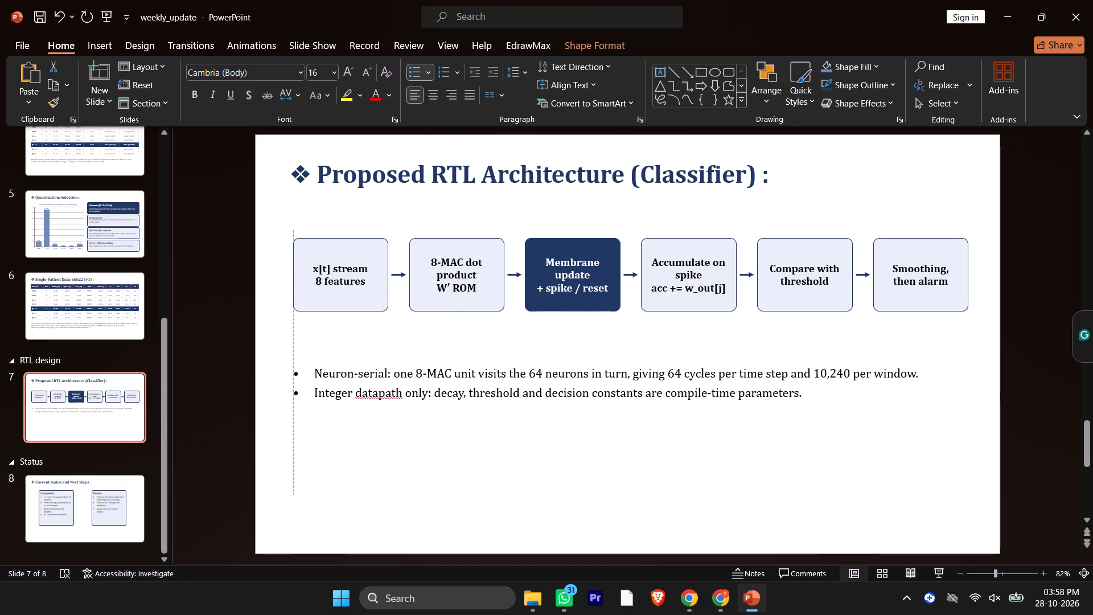
drag(475, 454, 475, 455)
click(230, 329)
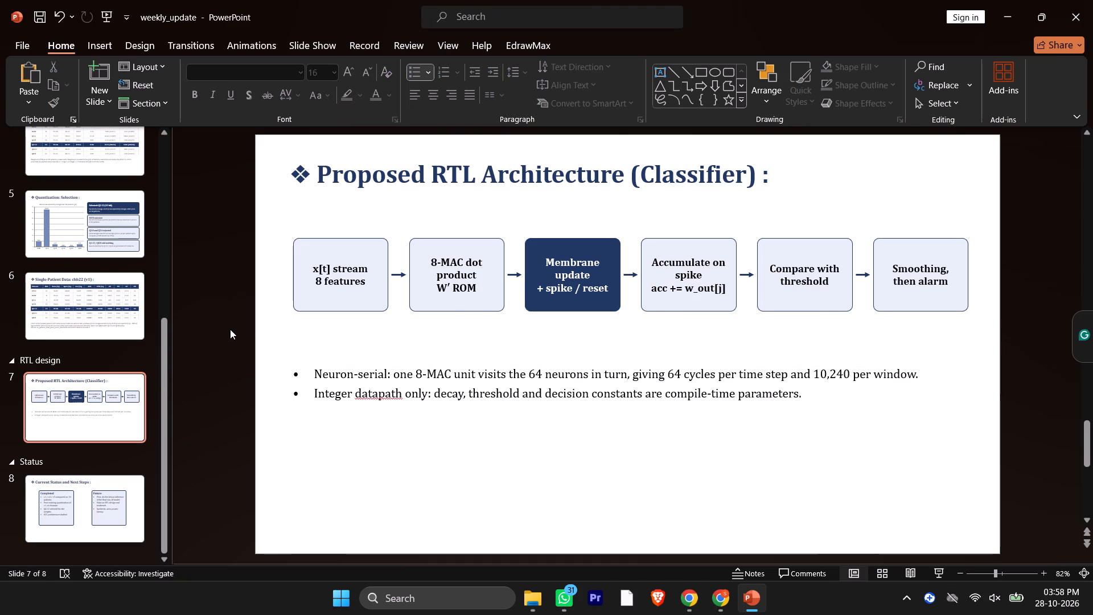
key(ctrl+s)
key(ctrl+s)
key(ctrl+s)
key(ctrl+s)
key(ctrl+s)
Review the presentation's slides from Weekly Update: Overview through Proposed RTL Architecture, checking their tables and text.
scroll(128, 408, down, 1)
scroll(119, 397, up, 3)
scroll(119, 397, down, 1)
scroll(119, 397, up, 4)
scroll(119, 397, down, 1)
scroll(119, 397, up, 4)
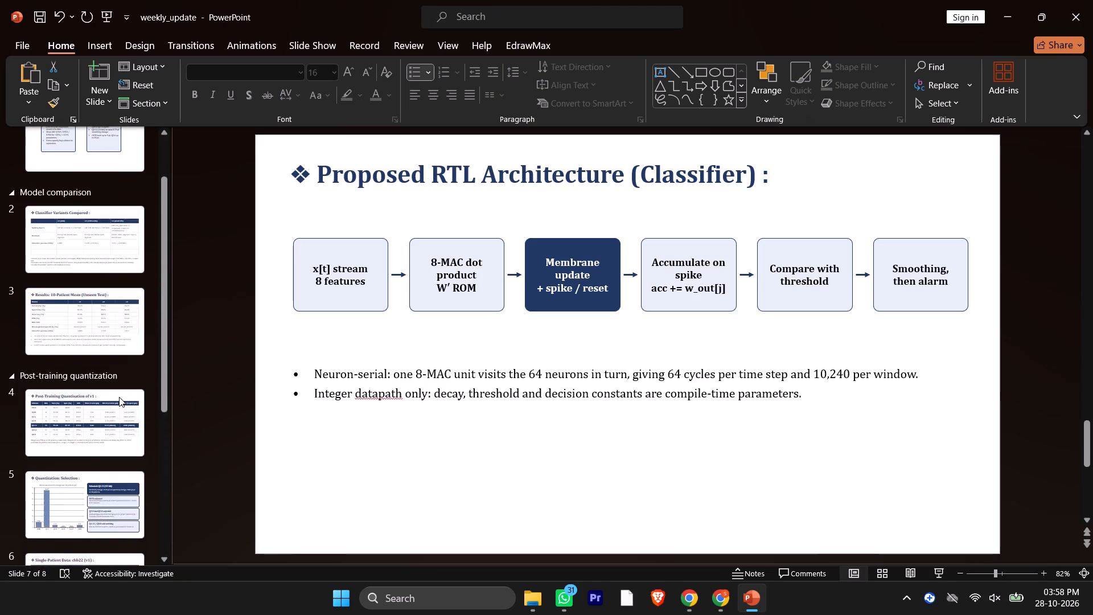
scroll(119, 397, up, 4)
click(106, 202)
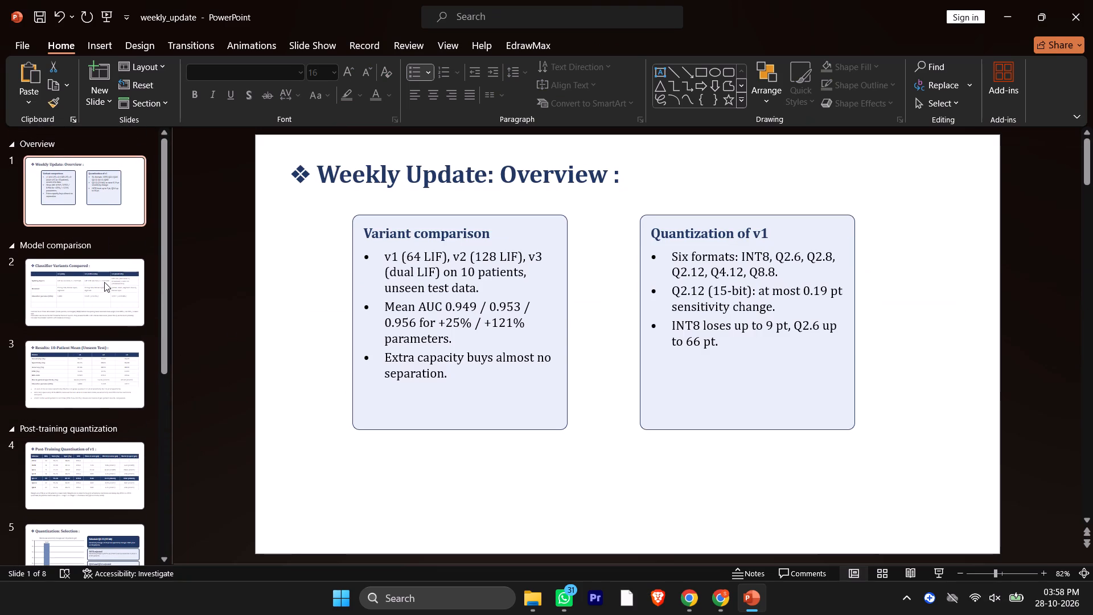
click(83, 301)
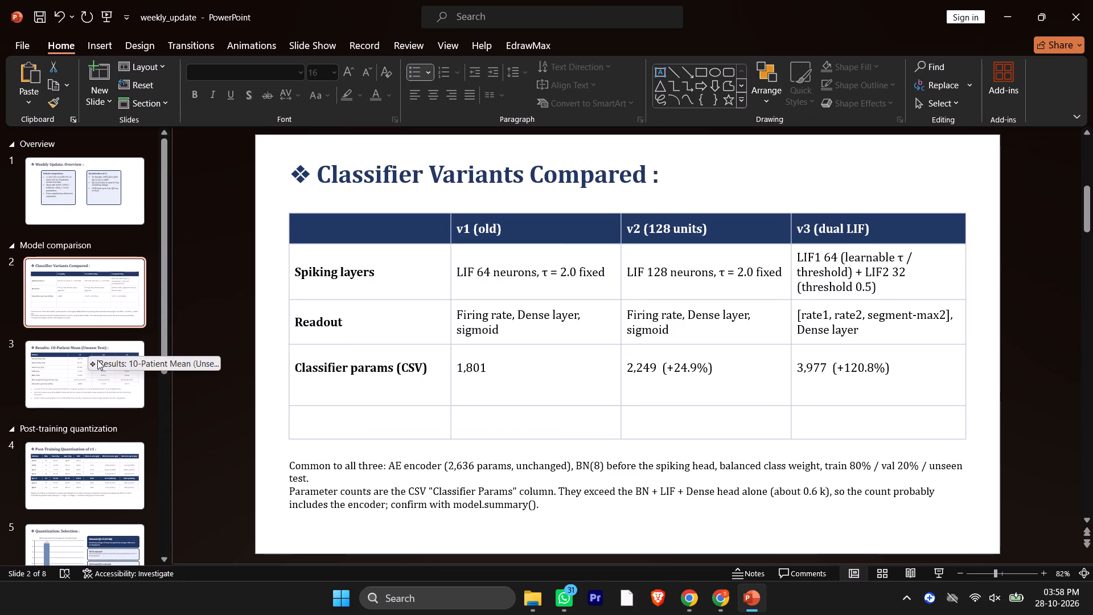
click(97, 360)
click(60, 378)
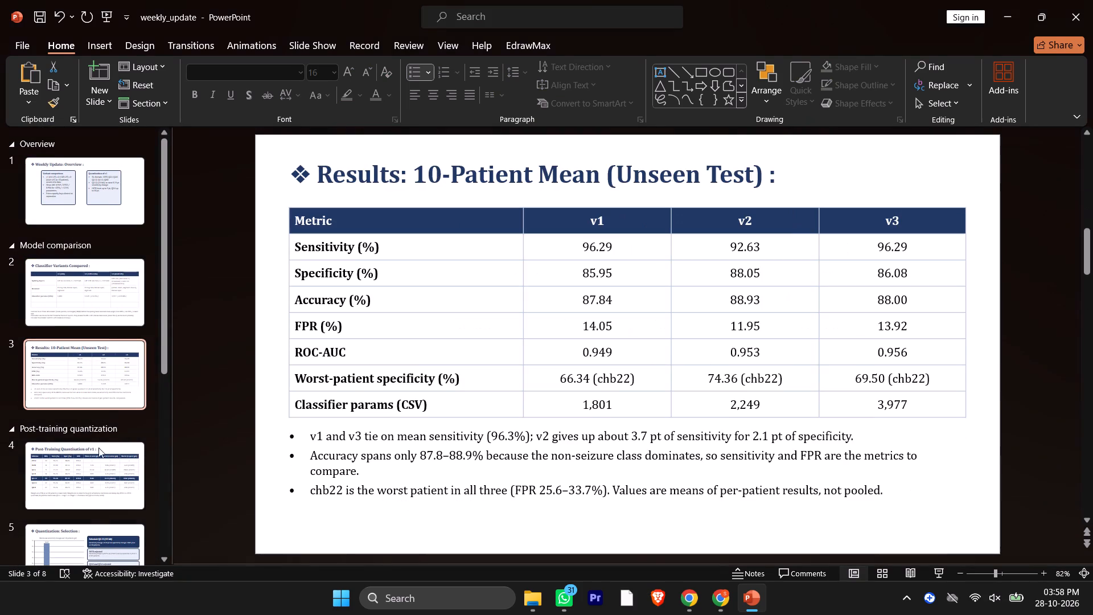
click(112, 477)
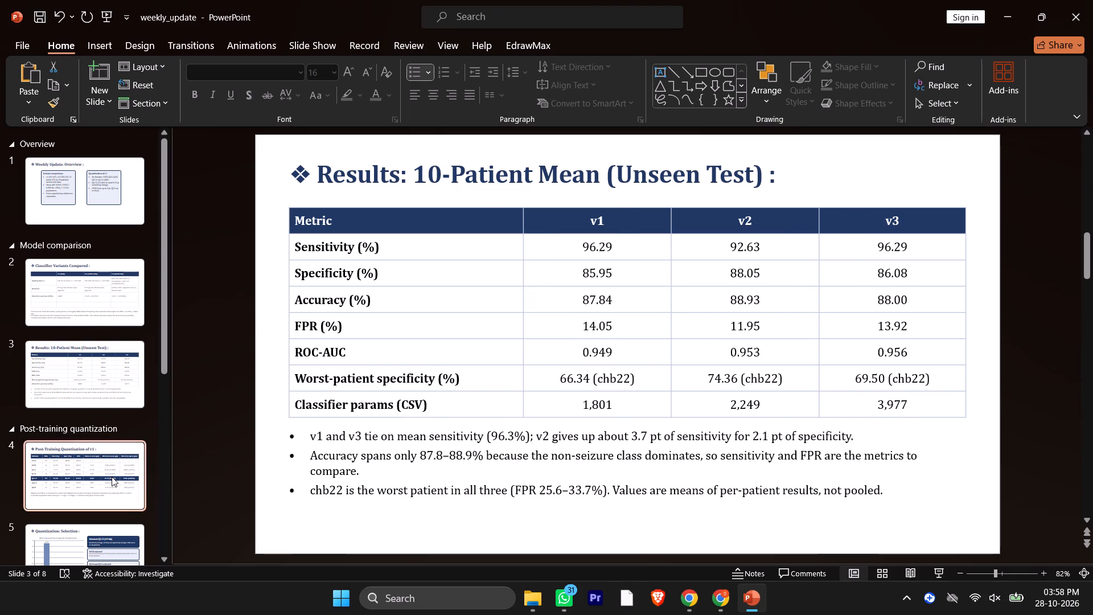
scroll(94, 500, down, 2)
click(85, 481)
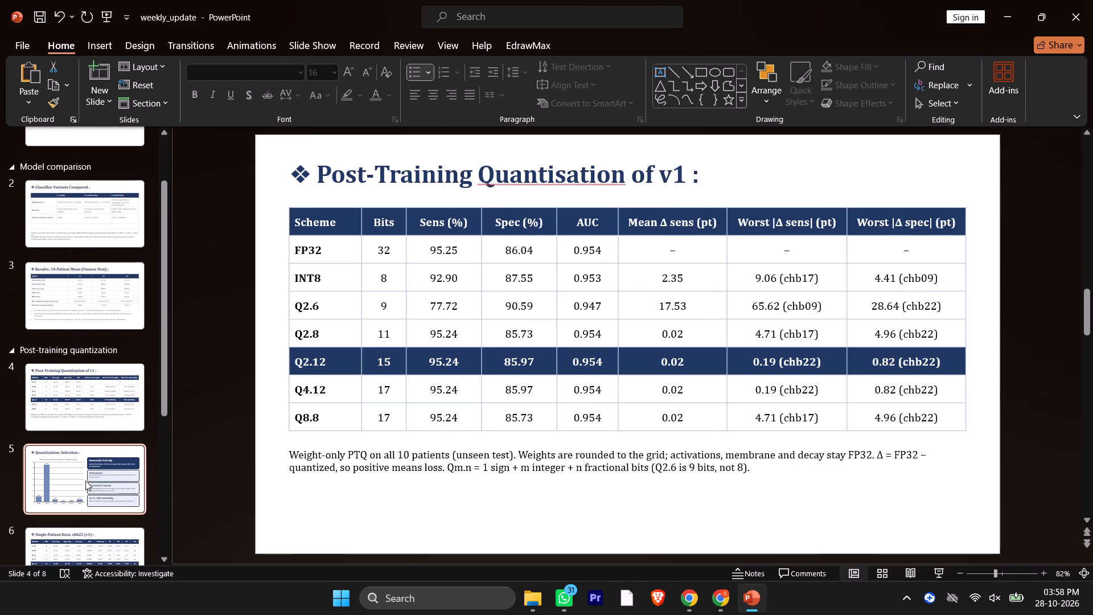
scroll(85, 481, down, 1)
click(83, 501)
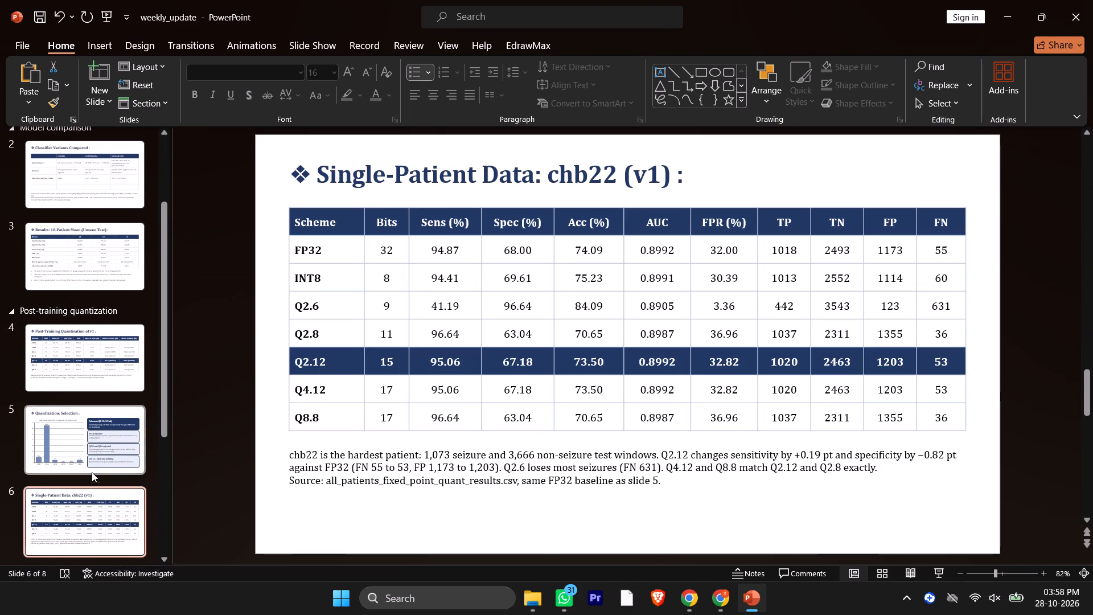
scroll(92, 472, down, 4)
click(91, 474)
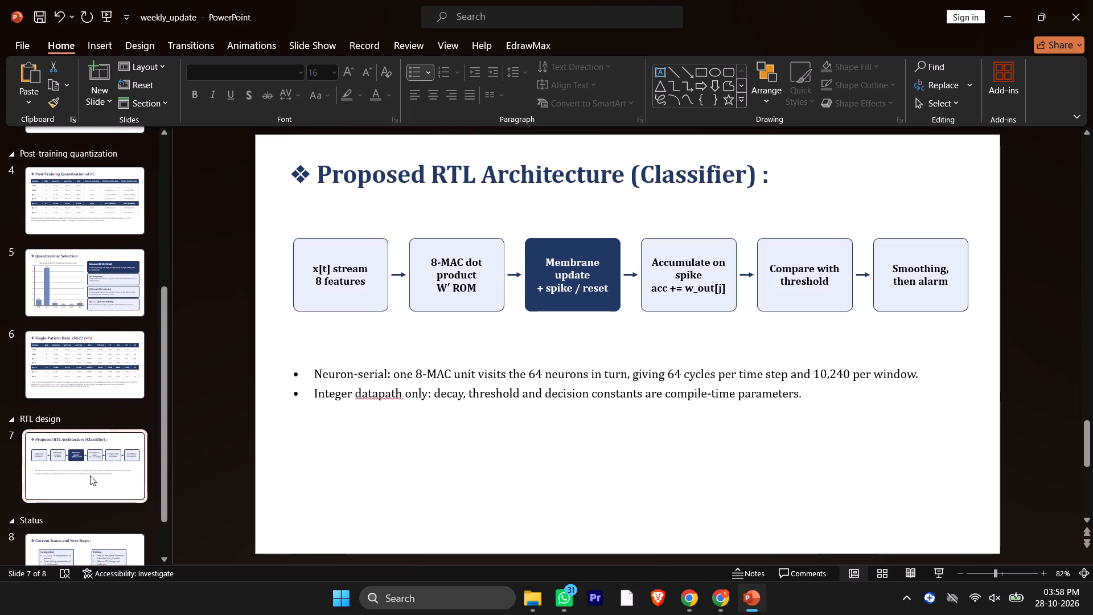
Open the Current Status and Next Steps slide for a check, and return to the Proposed RTL Architecture slide.
scroll(90, 475, down, 4)
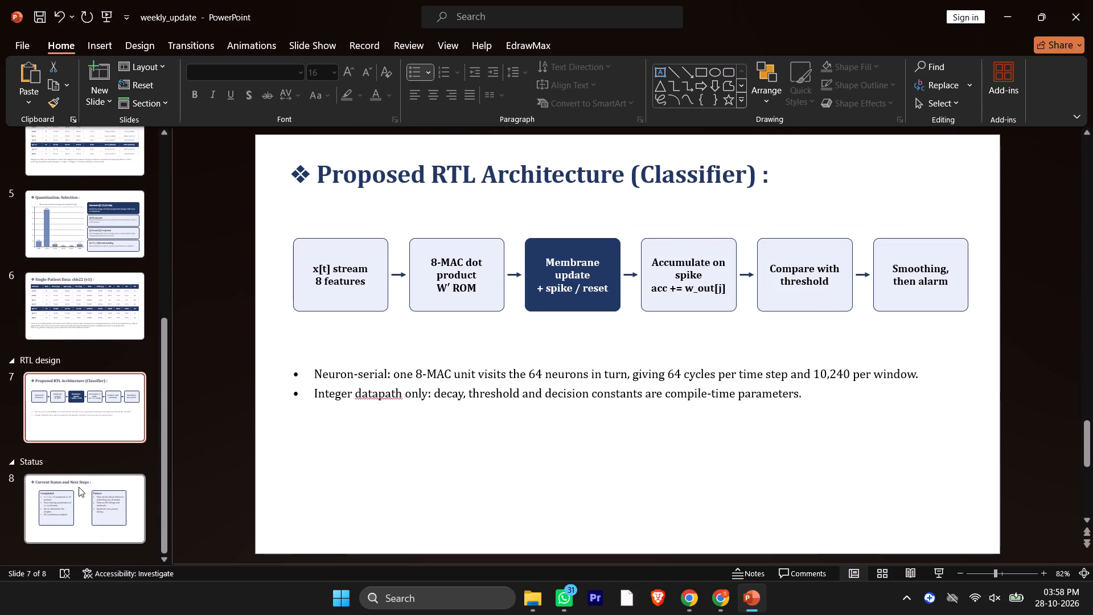
click(79, 487)
click(100, 411)
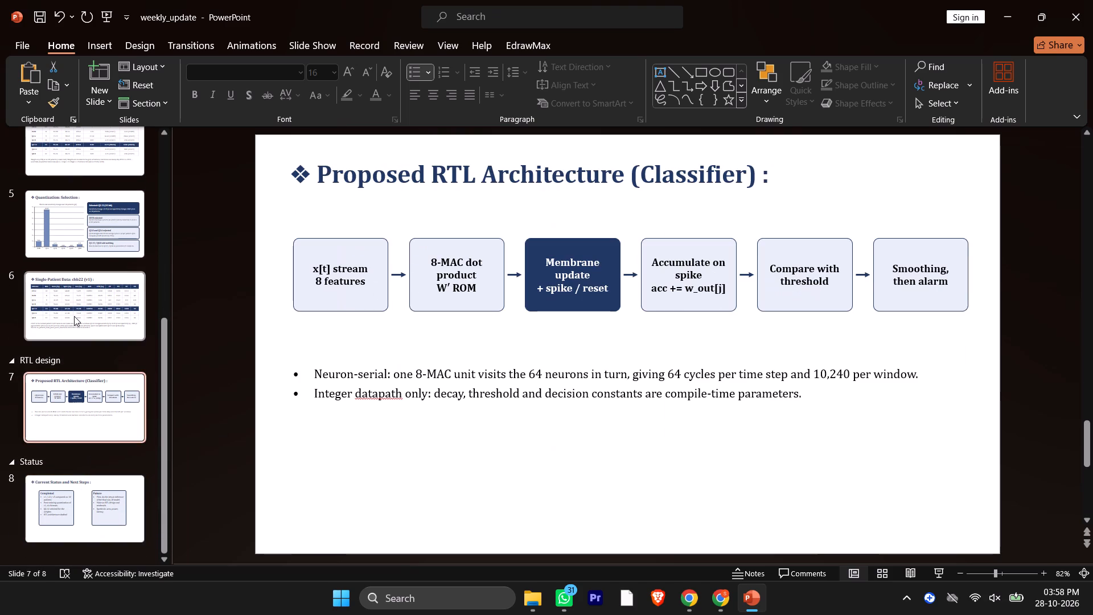
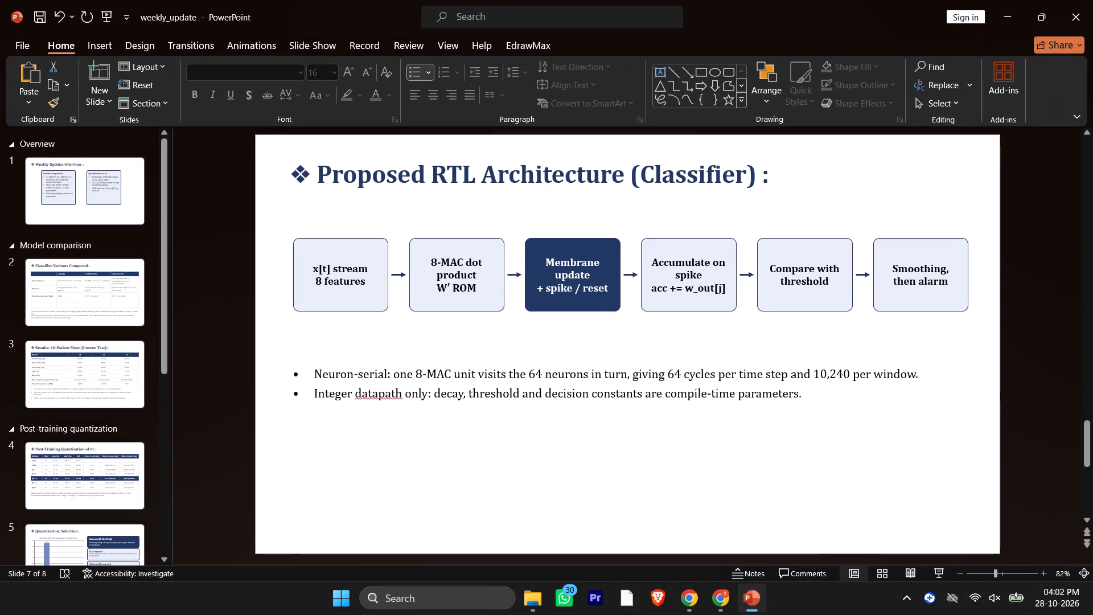
Delete the "W' ROM" line from the 8-MAC dot product block on the Proposed RTL Architecture slide and save the presentation.
click(481, 294)
click(478, 290)
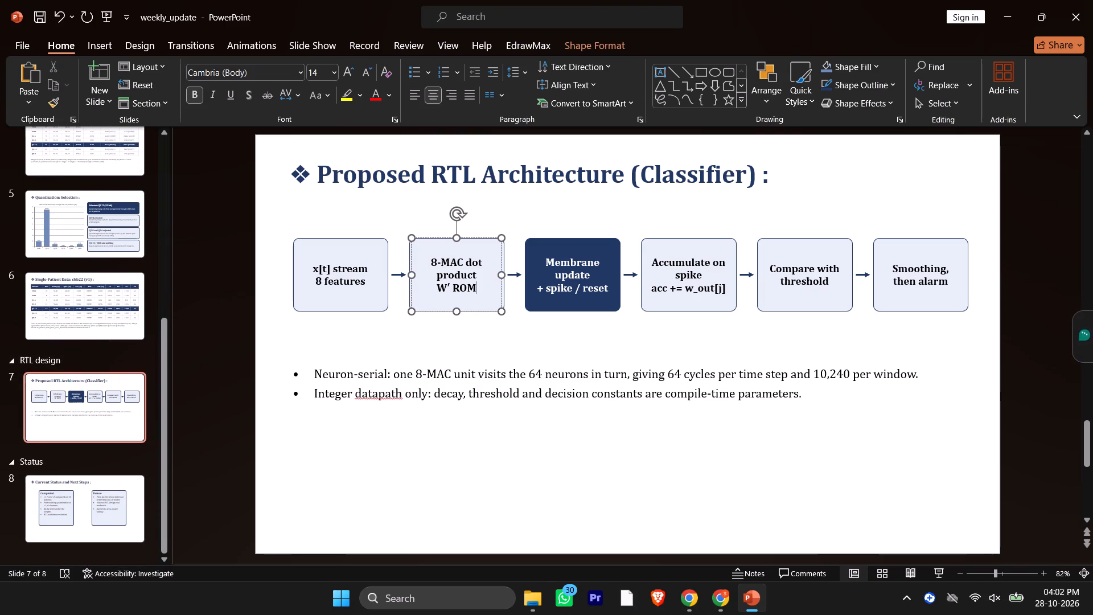
key(BackSpace)
key(BackSpace)
key(BackSpace)
key(BackSpace)
key(BackSpace)
key(BackSpace)
click(438, 350)
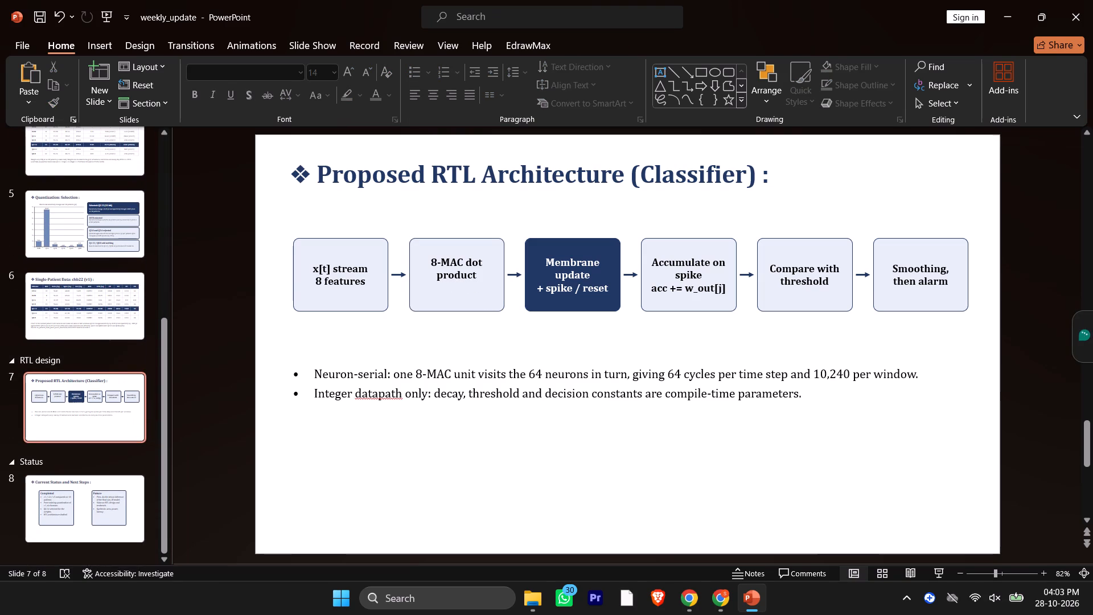
key(ctrl+s)
Minimise the open windows to reach the desktop.
click(1014, 20)
click(1011, 20)
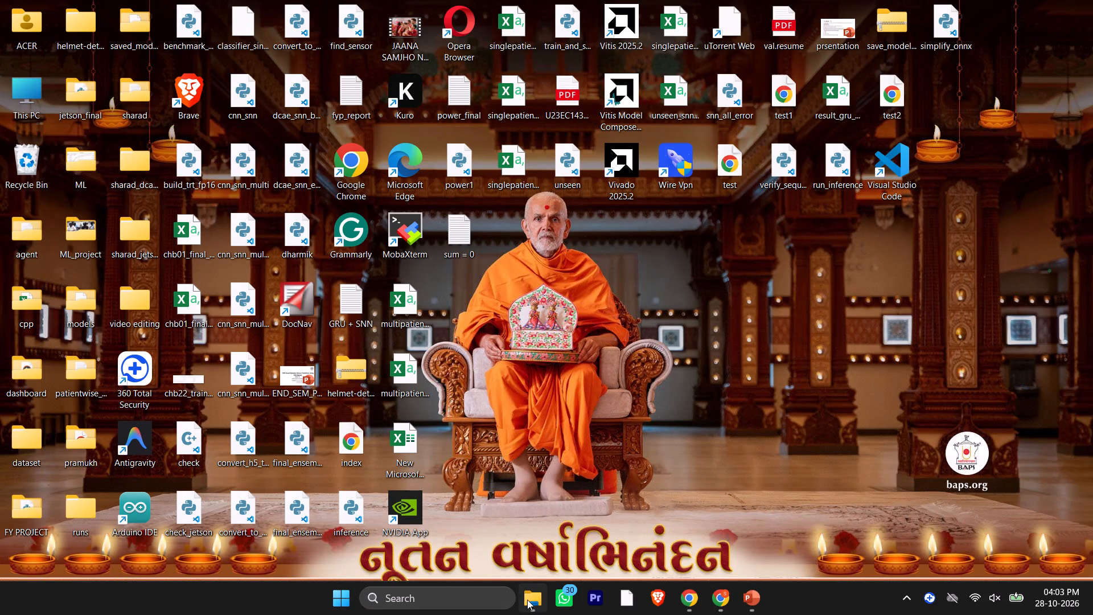
click(596, 475)
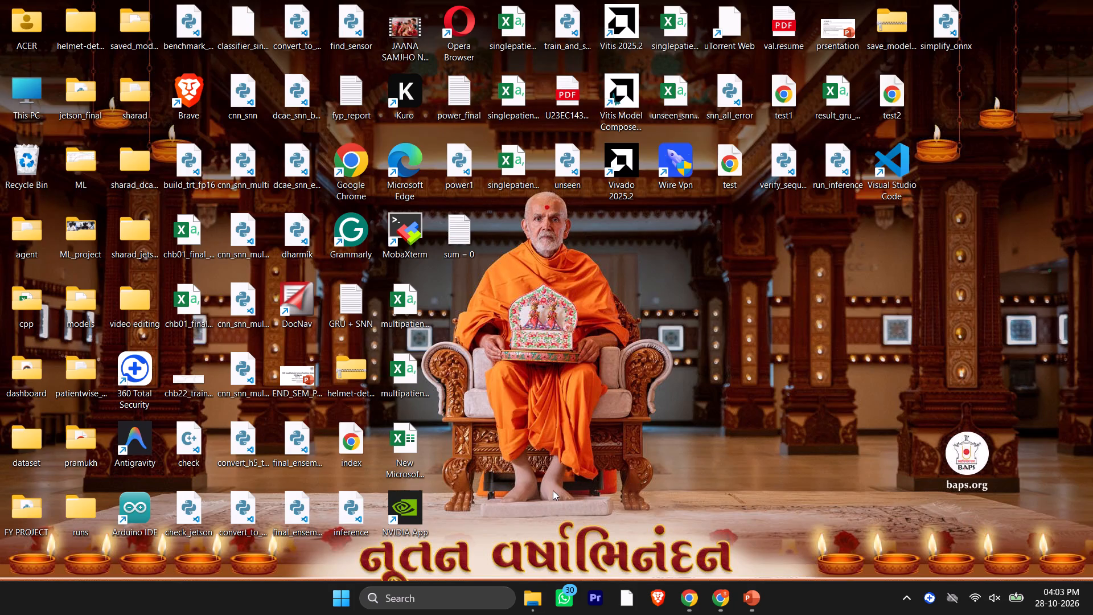